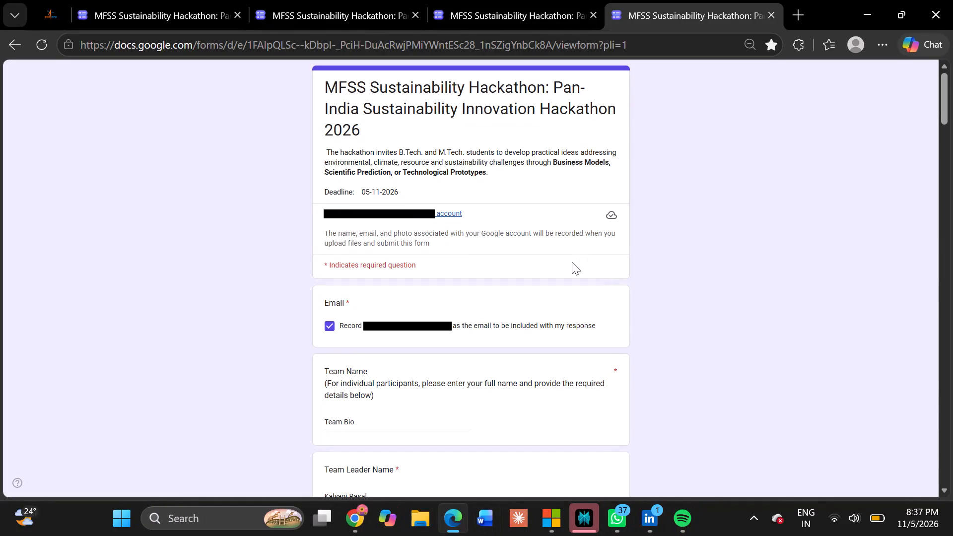
Review the team name and team leader entries filled in on the MFSS Sustainability Hackathon form.
scroll(572, 262, down, 2)
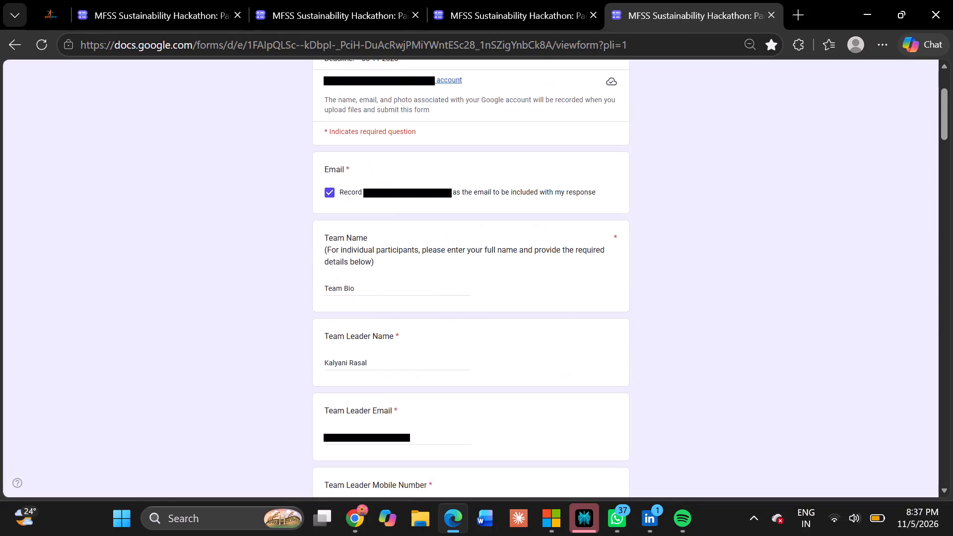
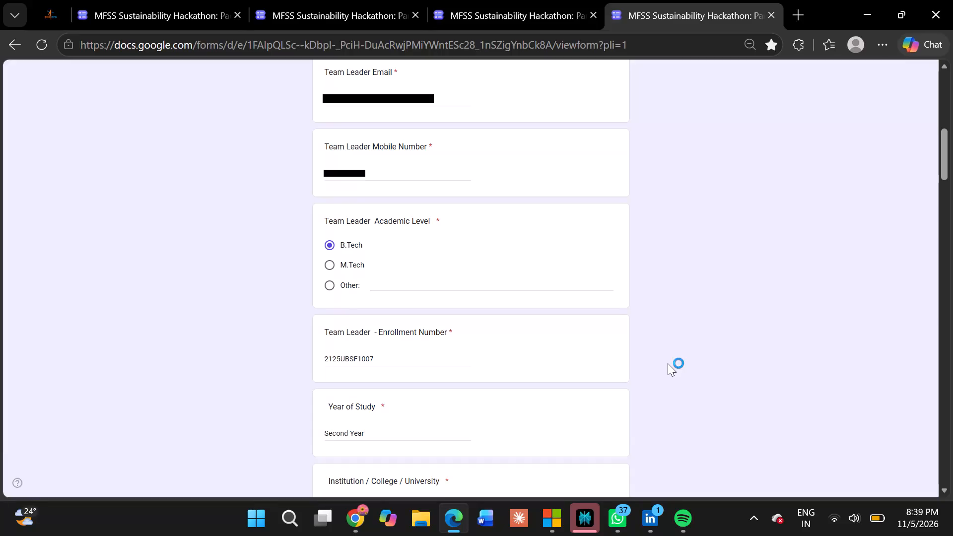
Set the Team Leader Academic Level to Other with the answer "bachelors of science", correcting the spelling of the first word.
click(330, 285)
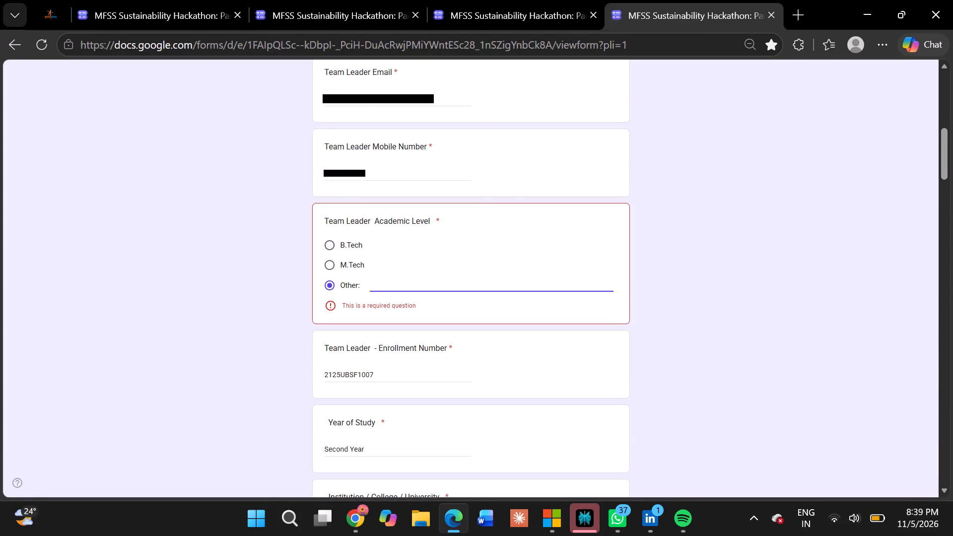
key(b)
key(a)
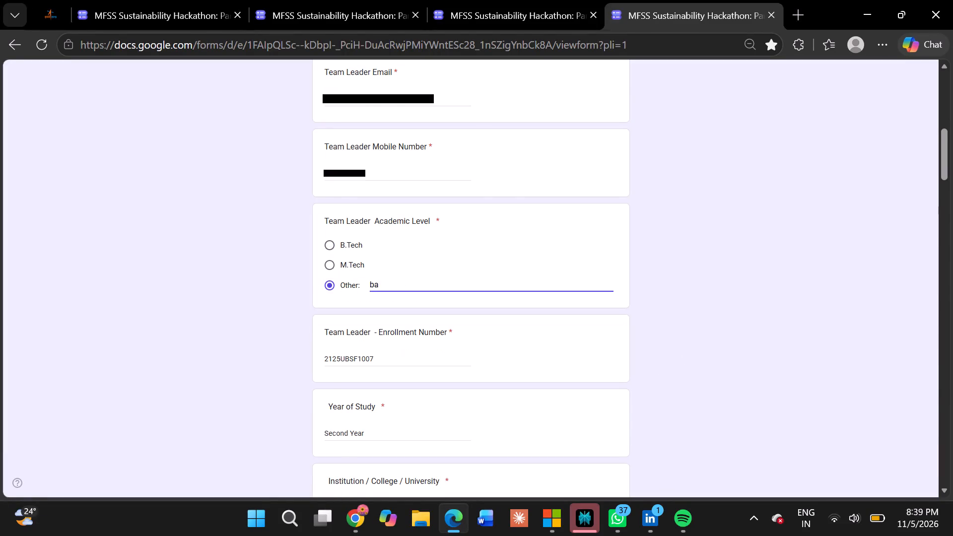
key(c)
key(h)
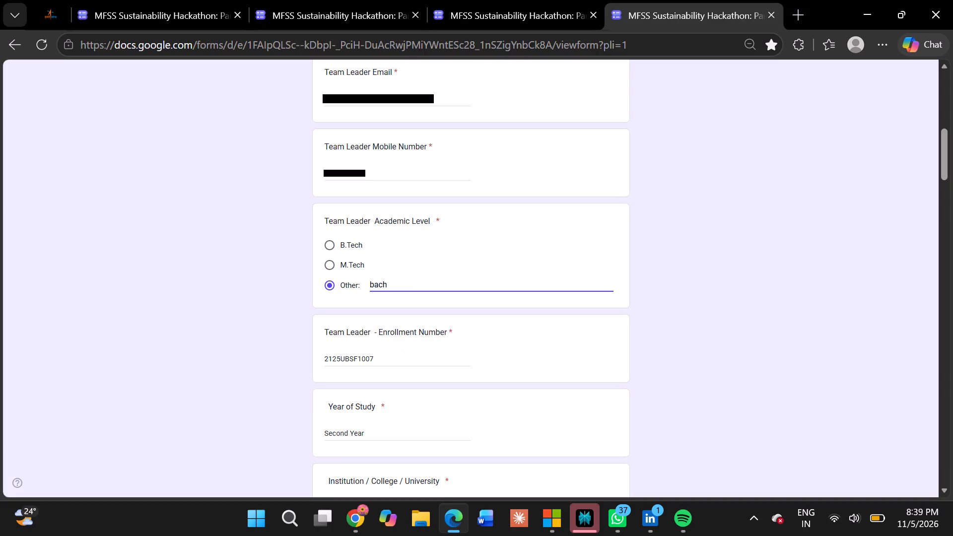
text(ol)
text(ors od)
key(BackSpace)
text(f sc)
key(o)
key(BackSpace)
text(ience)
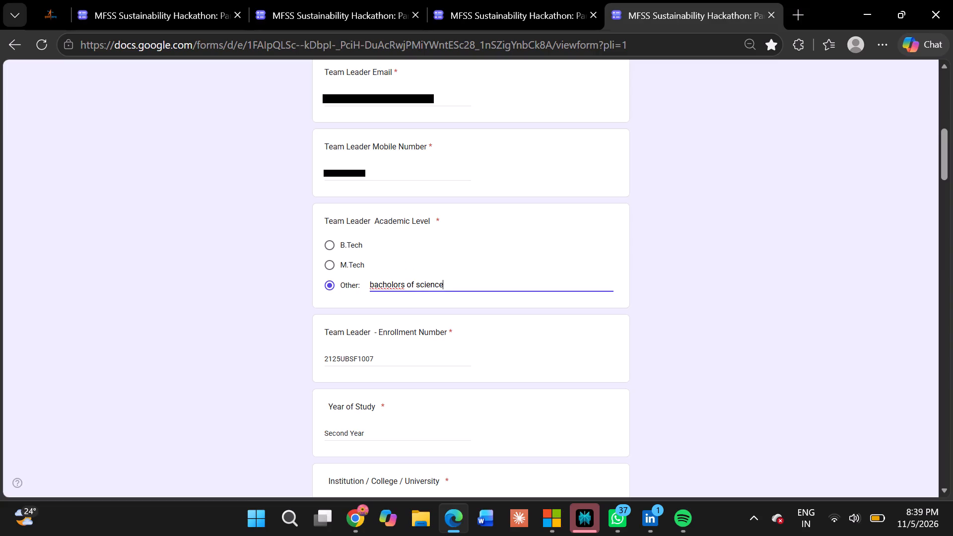
click(392, 283)
click(431, 353)
Set the Team member 1 Academic Level to Other with the answer "Bacholos of Science".
scroll(403, 357, down, 3)
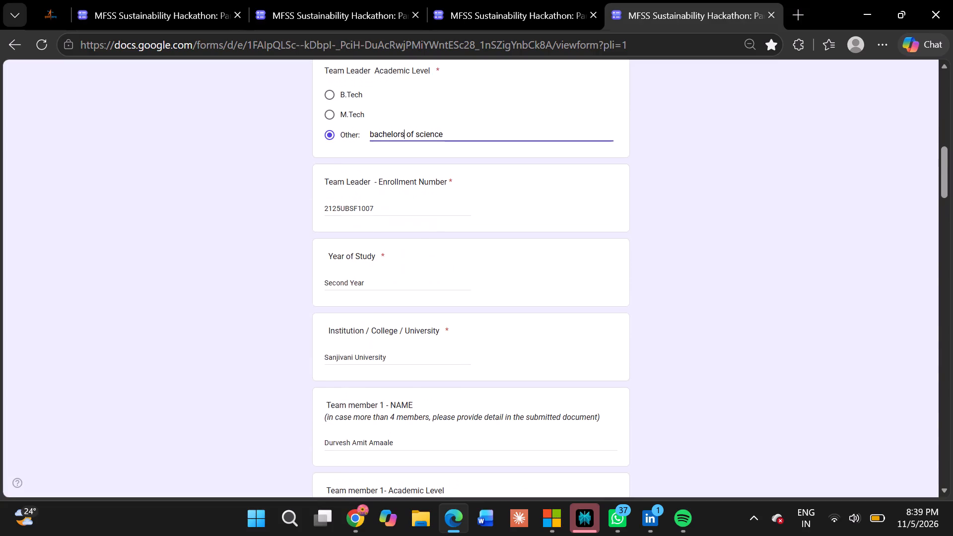
scroll(403, 357, down, 3)
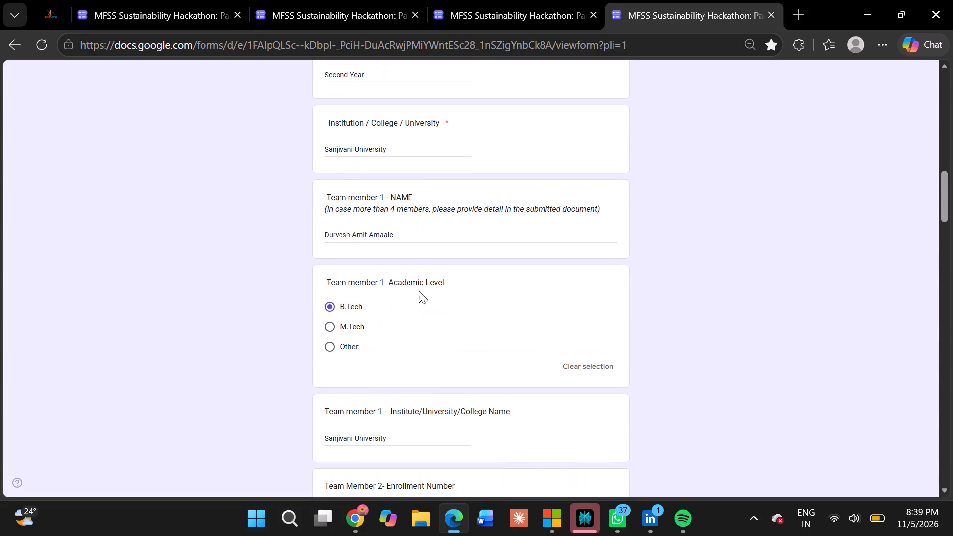
click(409, 229)
click(397, 346)
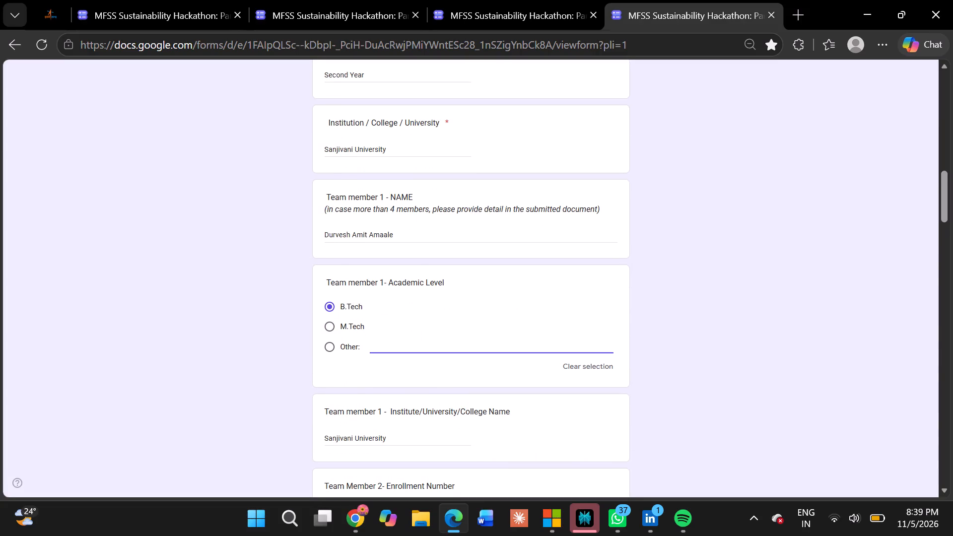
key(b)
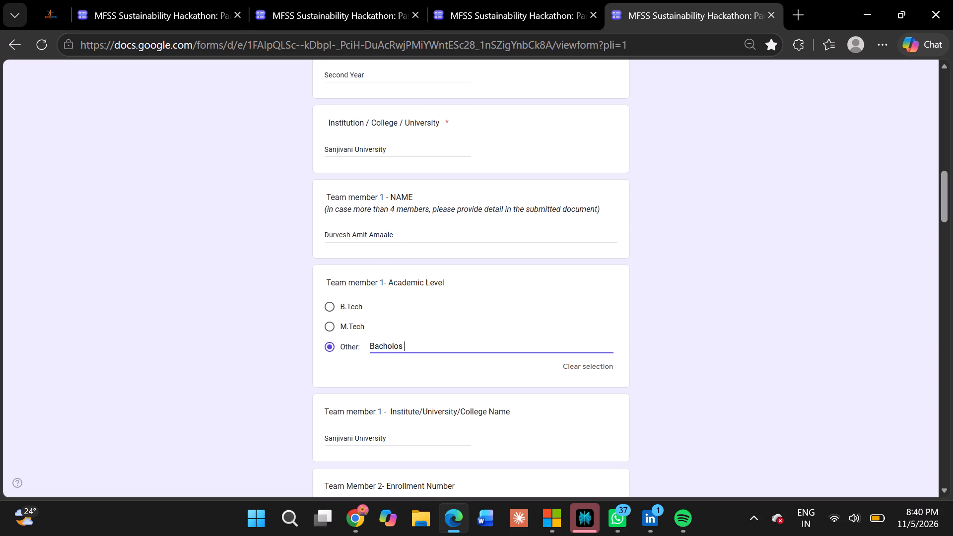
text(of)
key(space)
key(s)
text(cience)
Copy the enrollment number entered for Team member 2.
scroll(408, 357, down, 2)
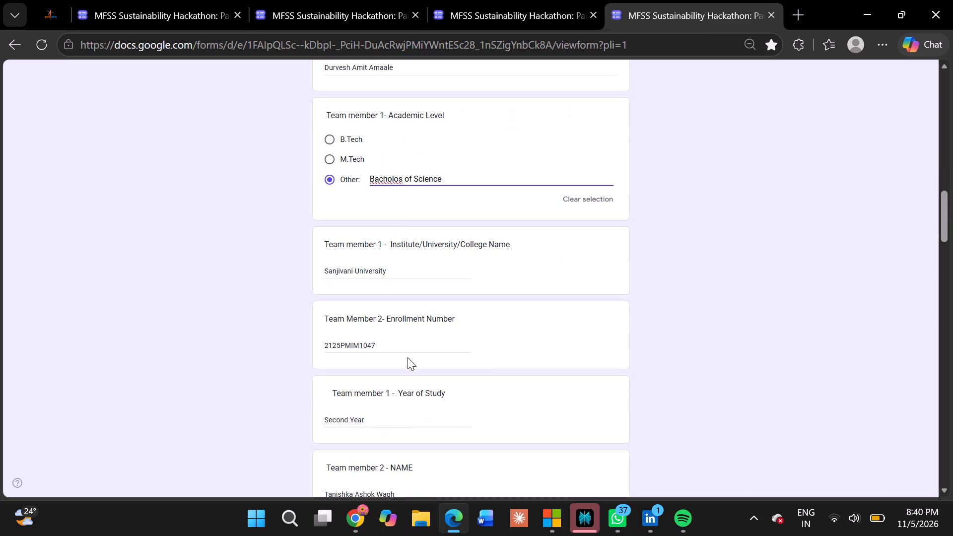
scroll(424, 265, down, 1)
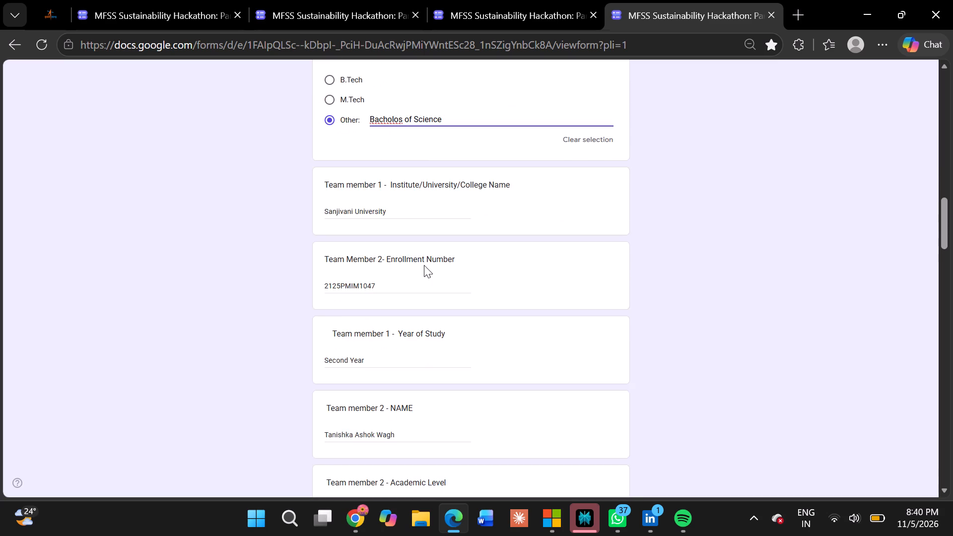
scroll(424, 265, down, 1)
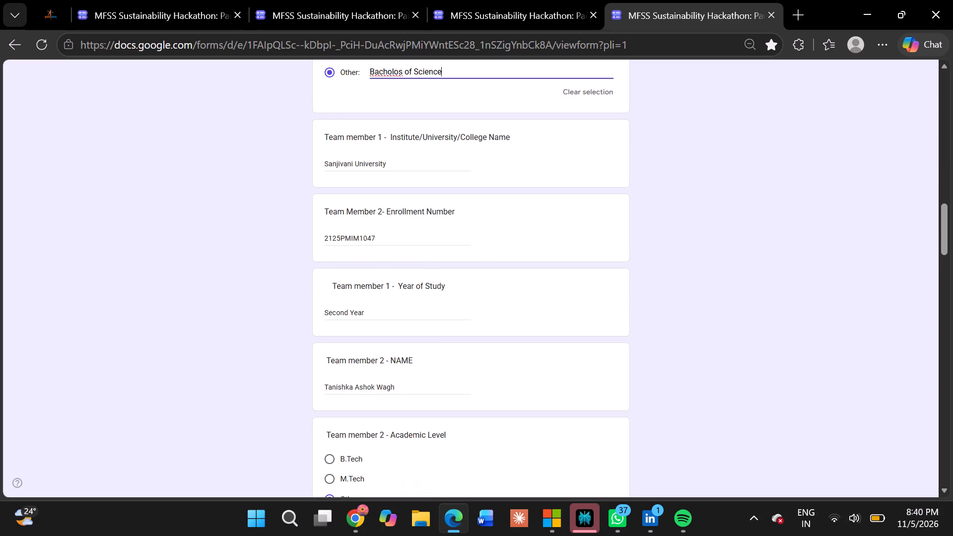
scroll(368, 237, down, 1)
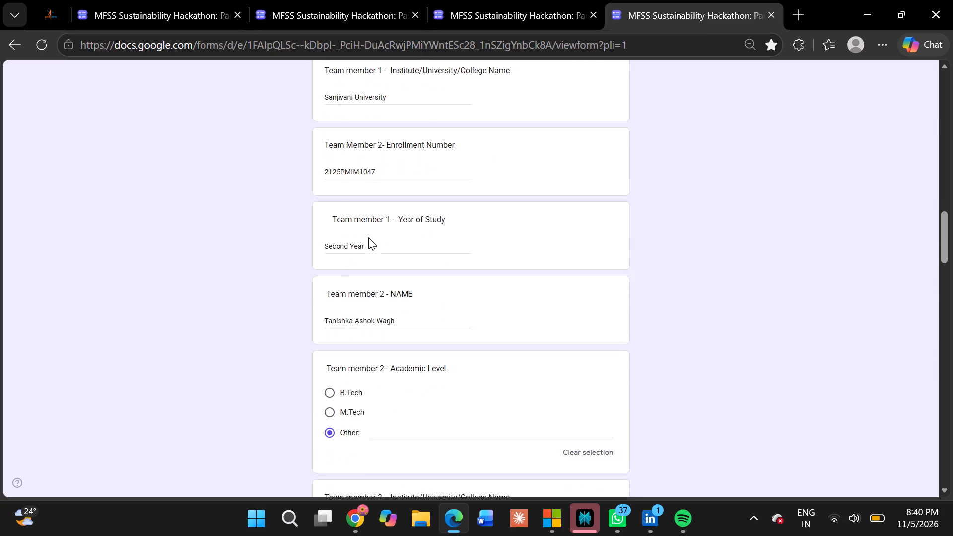
scroll(368, 237, down, 1)
scroll(368, 332, down, 1)
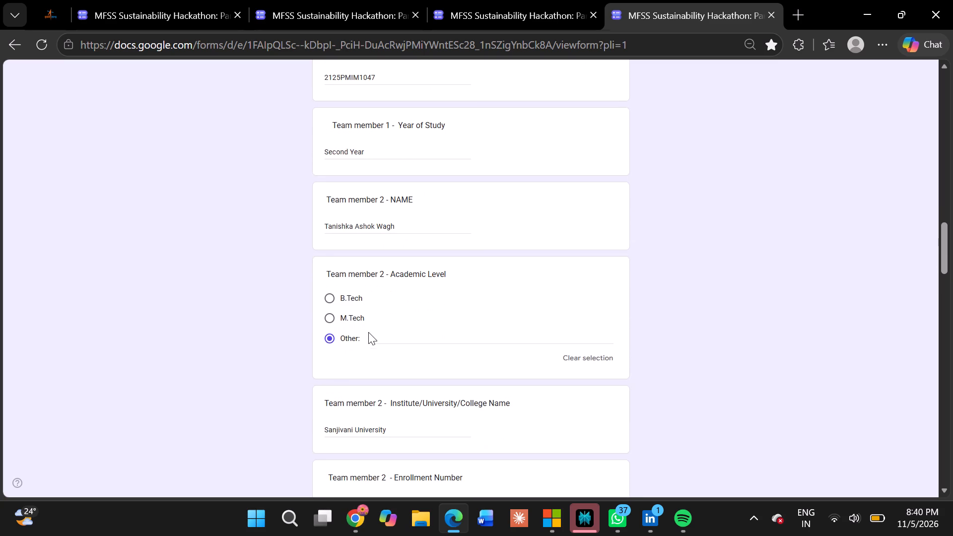
scroll(368, 332, down, 1)
drag(371, 383, 325, 385)
drag(397, 385, 373, 386)
drag(373, 386, 315, 385)
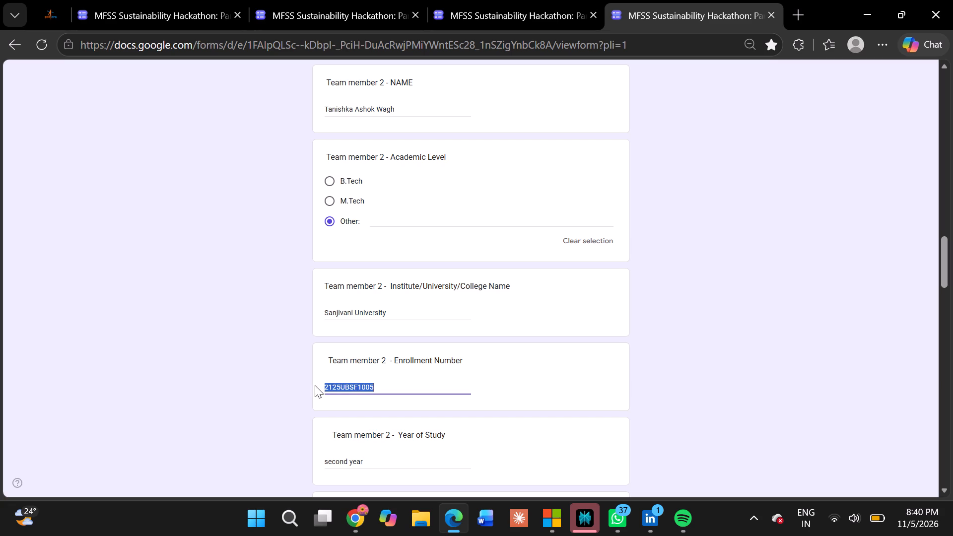
drag(315, 385, 326, 385)
key(ctrl+c)
Replace the enrollment number in Team member 1's section, labelled "Team Member 2- Enrollment Number", with the copied one.
scroll(492, 231, up, 4)
scroll(492, 231, down, 1)
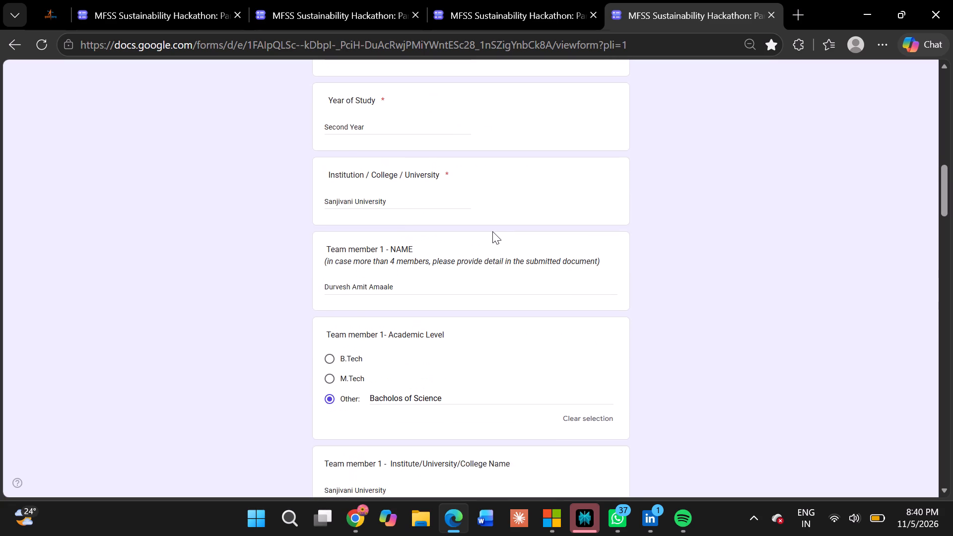
scroll(492, 231, down, 2)
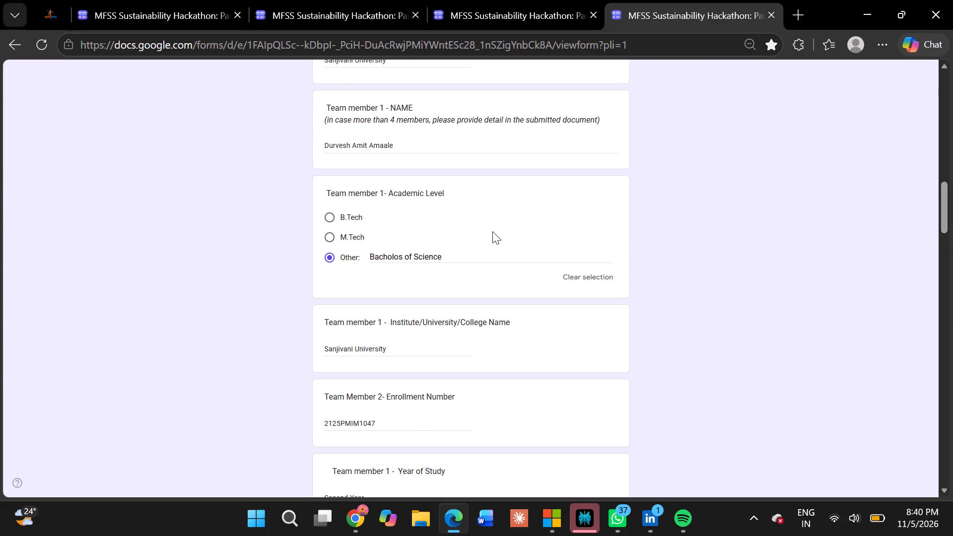
scroll(492, 231, up, 1)
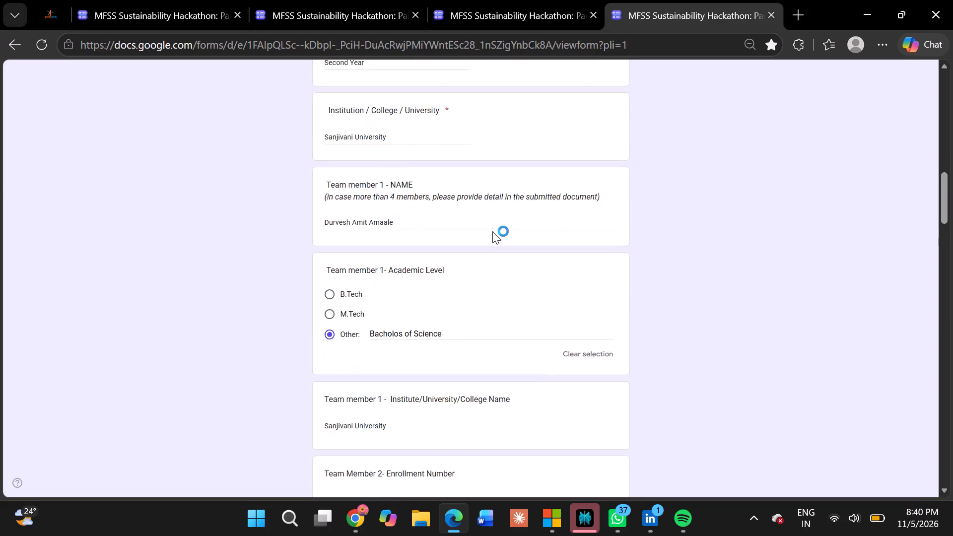
scroll(492, 231, up, 1)
click(492, 231)
scroll(492, 231, up, 2)
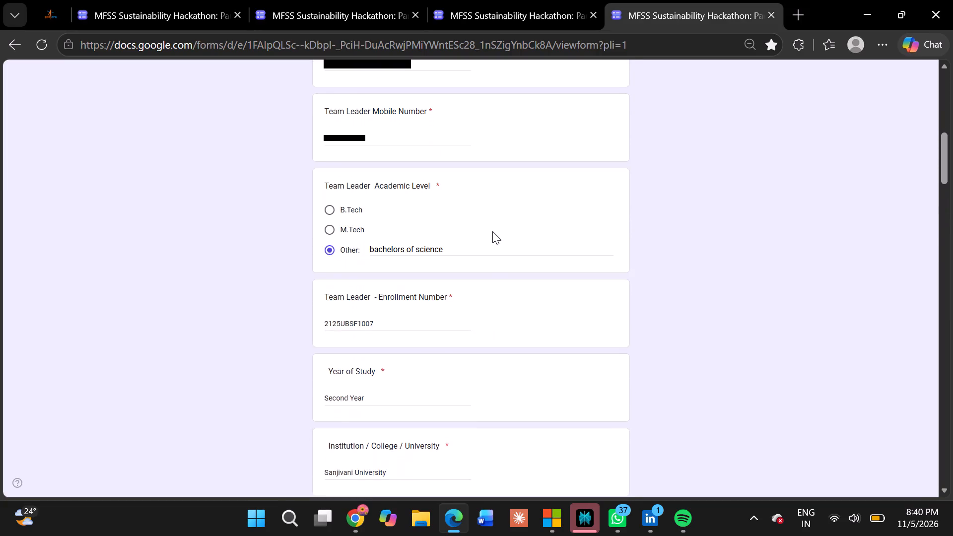
scroll(492, 231, down, 5)
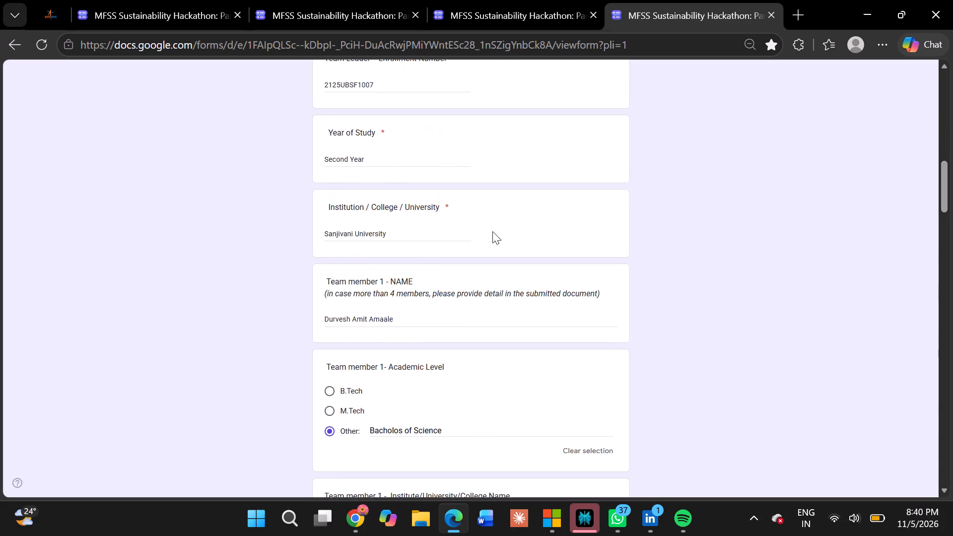
scroll(492, 231, down, 2)
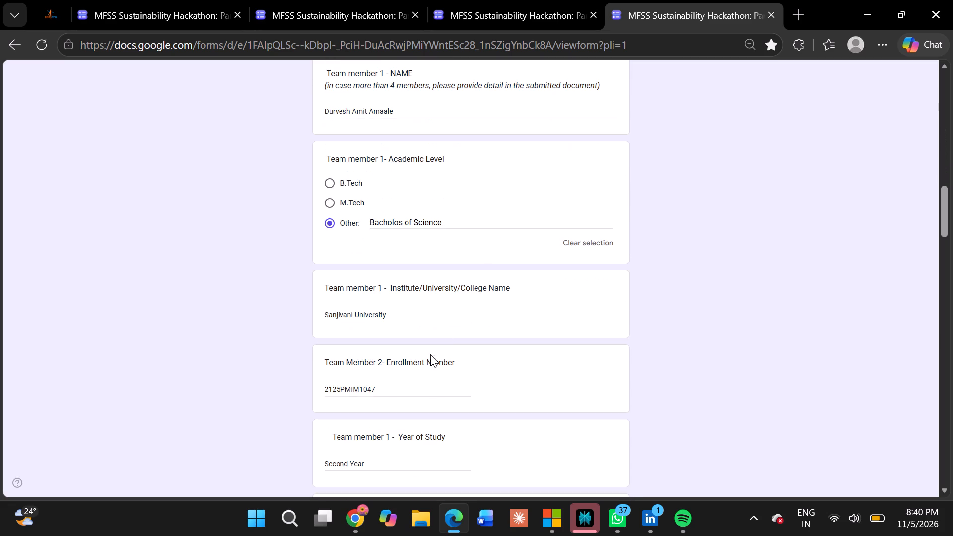
click(402, 388)
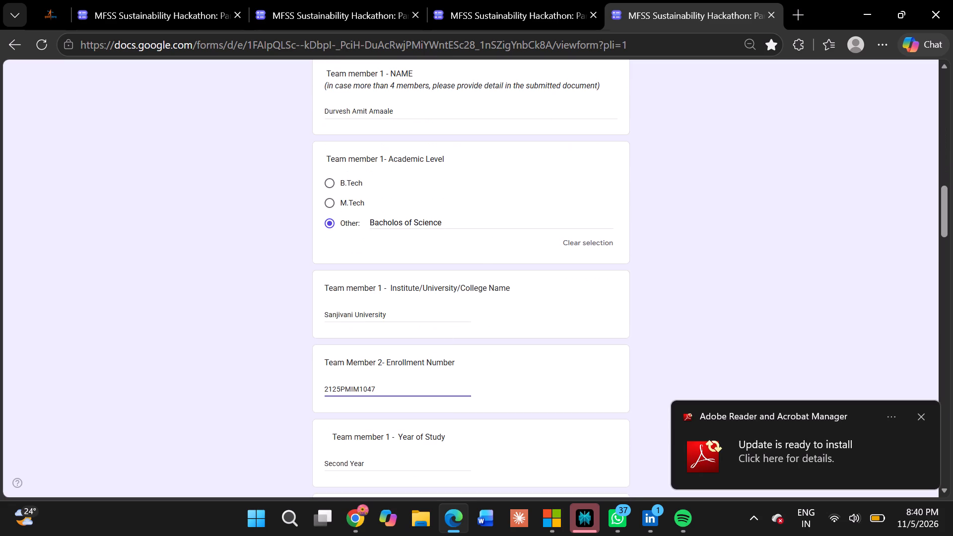
key(ctrl+v)
click(373, 387)
key(BackSpace)
key(BackSpace)
key(BackSpace)
key(BackSpace)
key(BackSpace)
key(BackSpace)
key(BackSpace)
key(BackSpace)
key(BackSpace)
key(BackSpace)
key(BackSpace)
key(BackSpace)
key(BackSpace)
key(BackSpace)
key(BackSpace)
key(BackSpace)
key(BackSpace)
key(BackSpace)
key(BackSpace)
key(BackSpace)
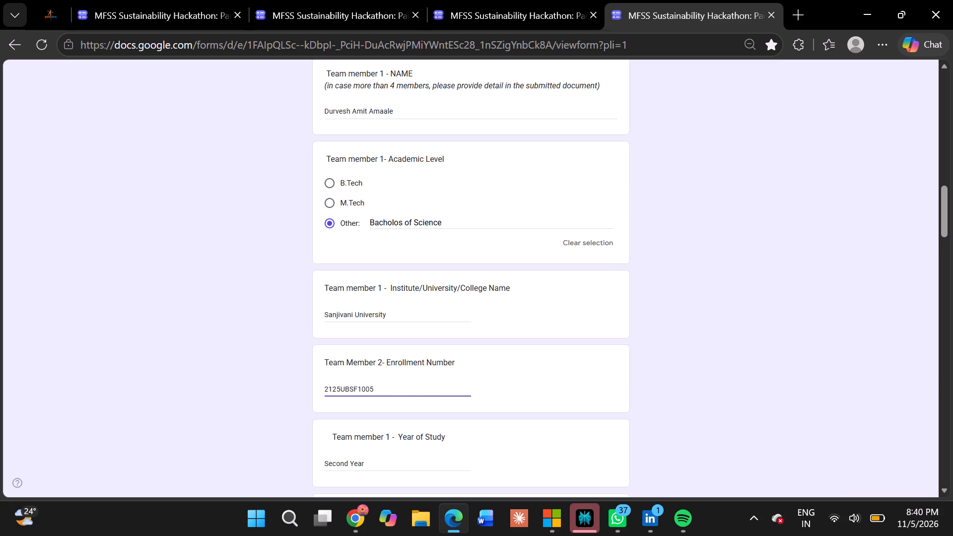
Replace the Team member 1 name with the full name of the person listed as Team member 2.
scroll(451, 357, up, 1)
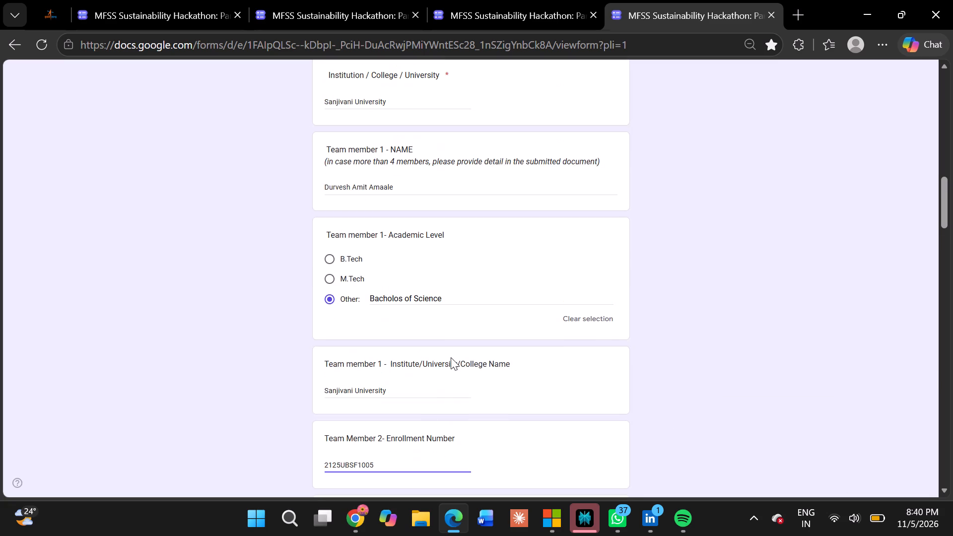
click(409, 187)
key(BackSpace)
key(BackSpace)
key(BackSpace)
key(BackSpace)
key(BackSpace)
key(BackSpace)
key(BackSpace)
key(BackSpace)
key(BackSpace)
key(BackSpace)
key(BackSpace)
key(BackSpace)
key(BackSpace)
key(BackSpace)
key(BackSpace)
key(BackSpace)
key(BackSpace)
key(BackSpace)
key(BackSpace)
key(BackSpace)
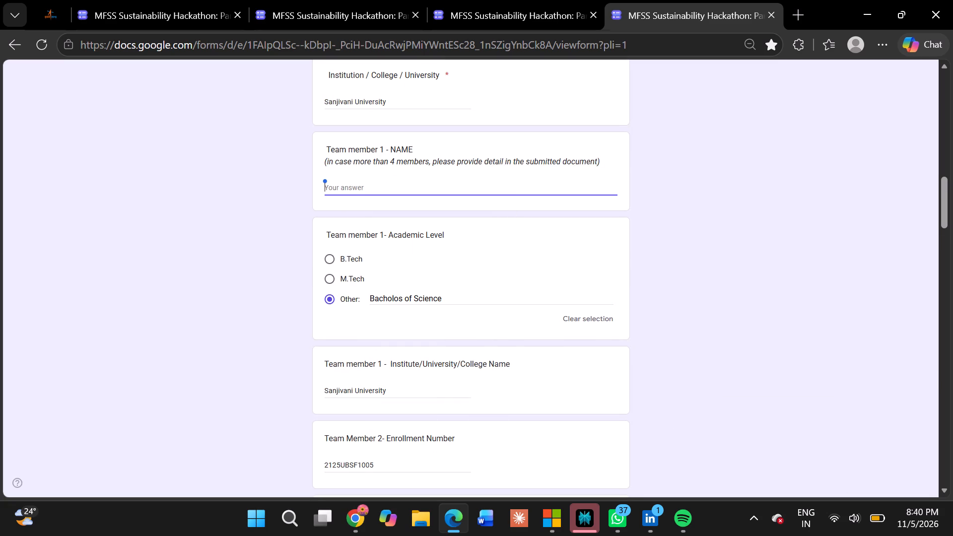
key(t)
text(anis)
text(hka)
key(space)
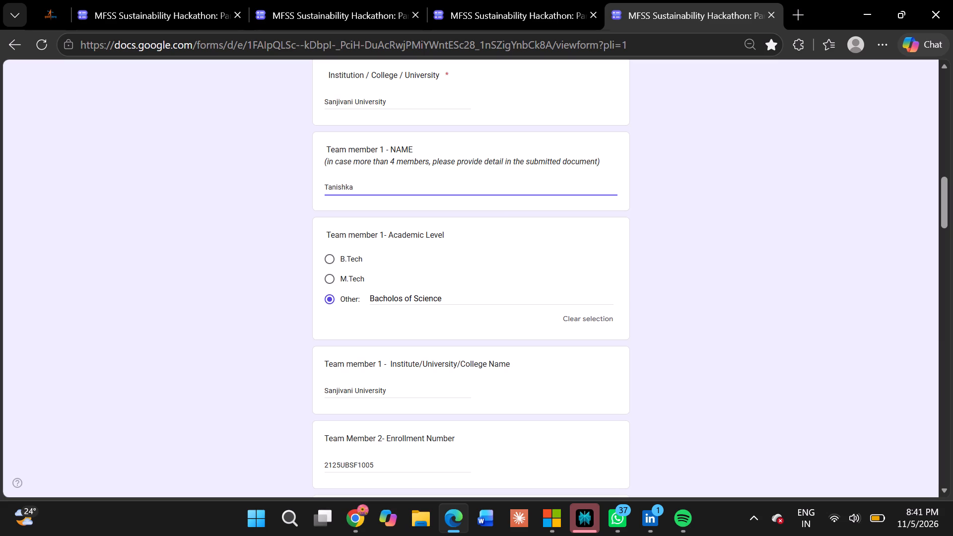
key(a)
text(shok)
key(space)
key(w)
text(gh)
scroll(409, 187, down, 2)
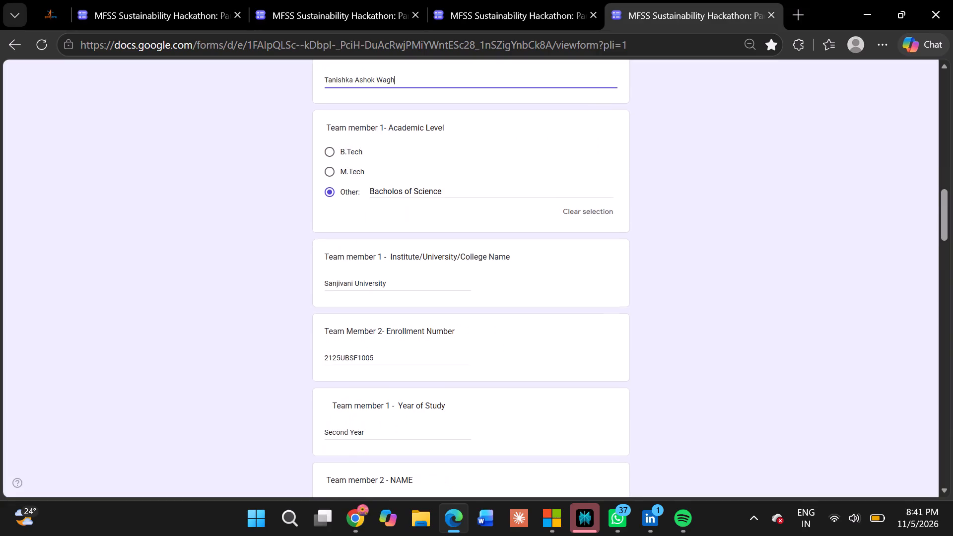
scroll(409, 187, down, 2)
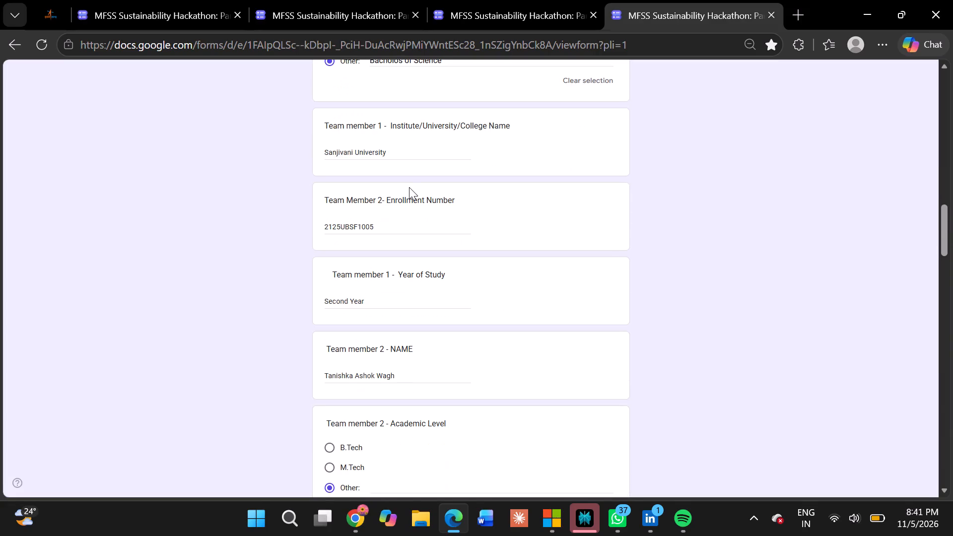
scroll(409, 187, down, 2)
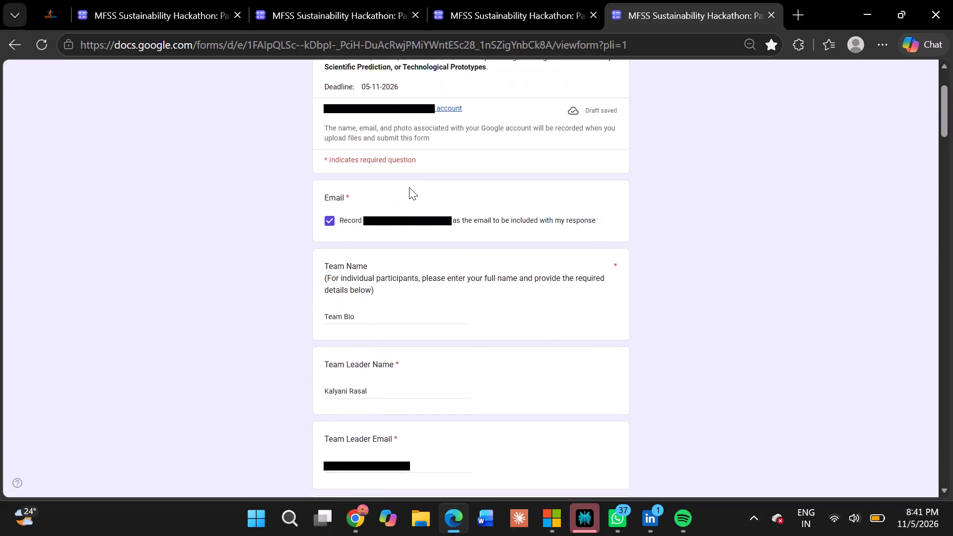
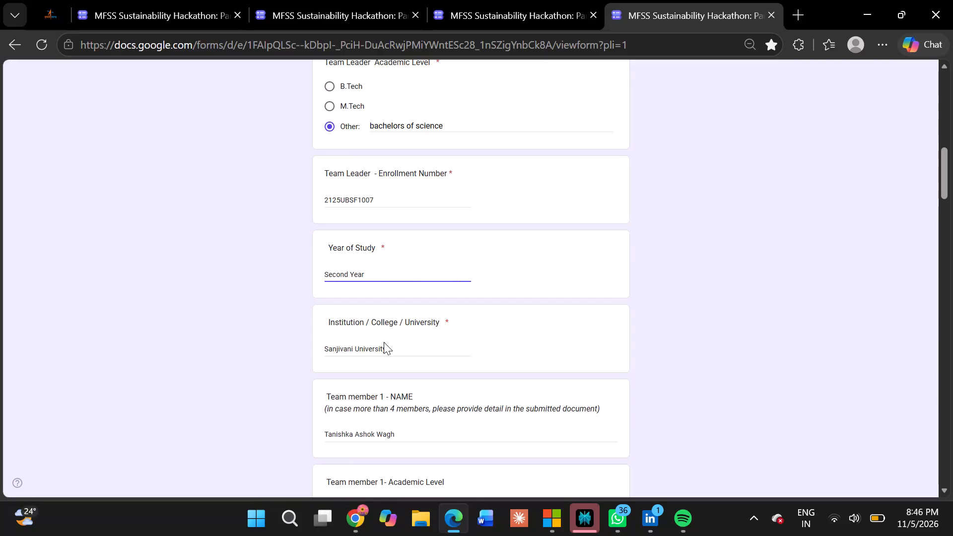
Open the "Team Member 2- Enrollment Number" answer in Team member 1's section for editing.
scroll(408, 345, down, 2)
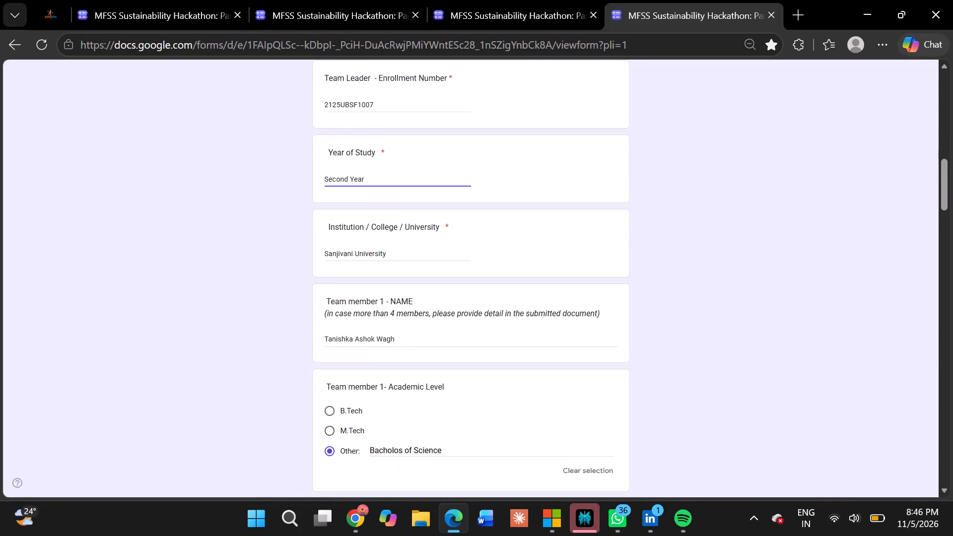
scroll(408, 345, down, 3)
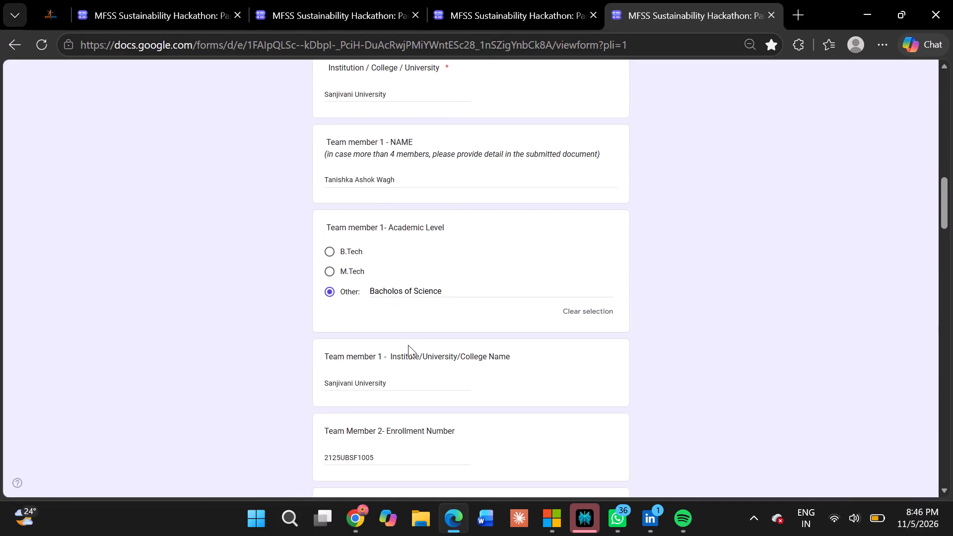
scroll(408, 345, down, 2)
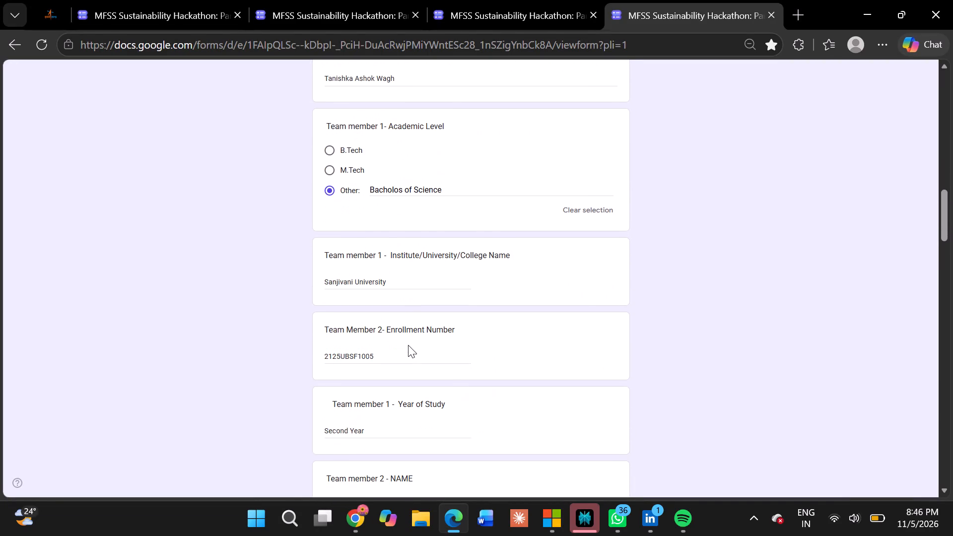
click(390, 355)
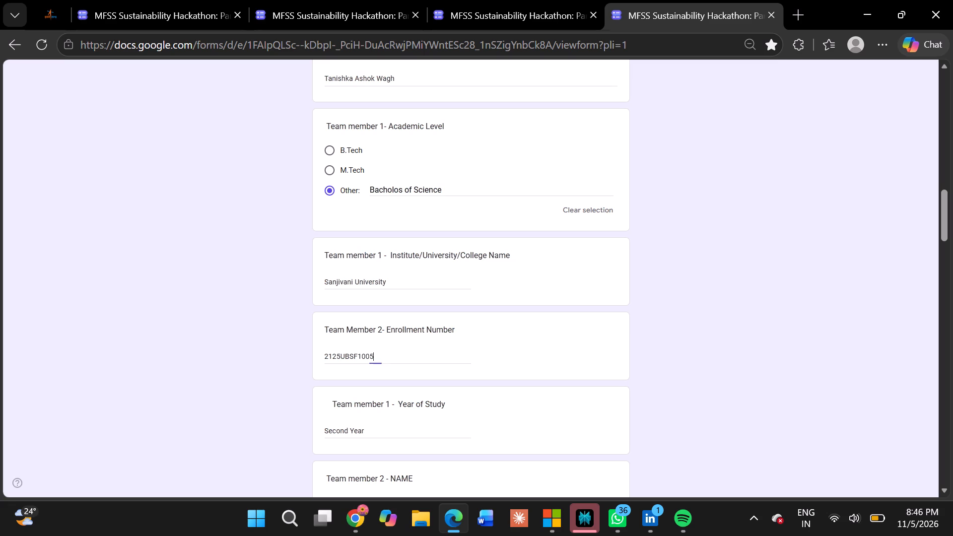
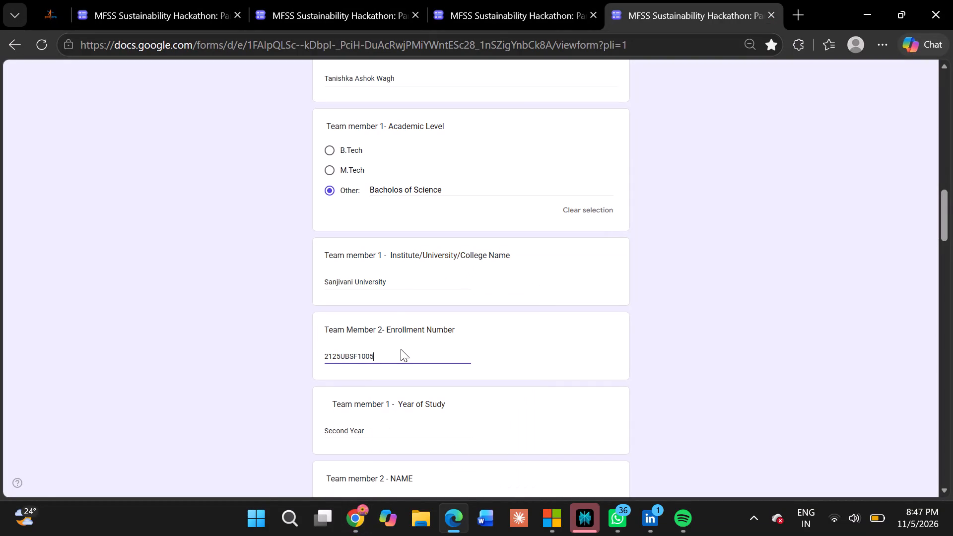
Replace the "Team Member 2- Enrollment Number" answer in Team member 1's section with the copied enrollment number.
key(ctrl+v)
click(374, 352)
key(BackSpace)
key(BackSpace)
key(BackSpace)
key(BackSpace)
key(BackSpace)
key(BackSpace)
key(BackSpace)
key(BackSpace)
key(BackSpace)
key(BackSpace)
key(BackSpace)
key(BackSpace)
key(BackSpace)
key(BackSpace)
key(BackSpace)
key(BackSpace)
key(BackSpace)
key(BackSpace)
key(BackSpace)
key(BackSpace)
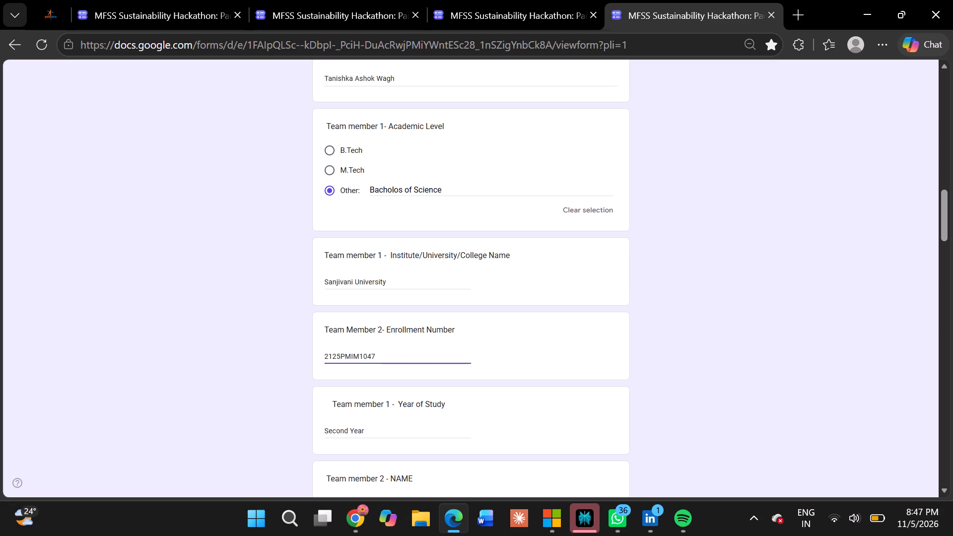
Replace the "Team member 2 - NAME" answer with the correct second member's full name.
scroll(374, 352, down, 3)
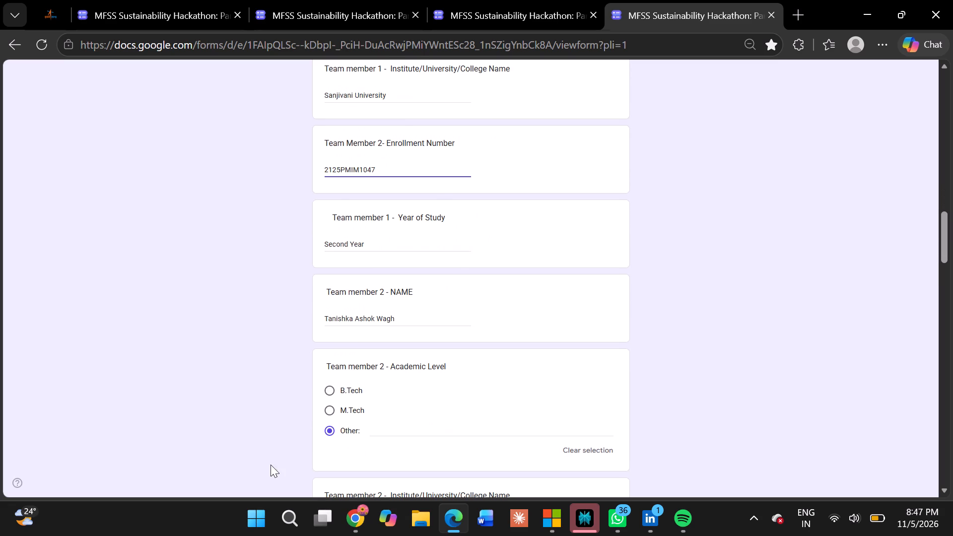
click(398, 316)
key(BackSpace)
key(BackSpace)
key(BackSpace)
key(BackSpace)
key(BackSpace)
key(BackSpace)
key(BackSpace)
key(BackSpace)
key(BackSpace)
key(BackSpace)
key(BackSpace)
key(BackSpace)
key(BackSpace)
key(BackSpace)
key(BackSpace)
key(BackSpace)
key(BackSpace)
key(BackSpace)
key(BackSpace)
key(BackSpace)
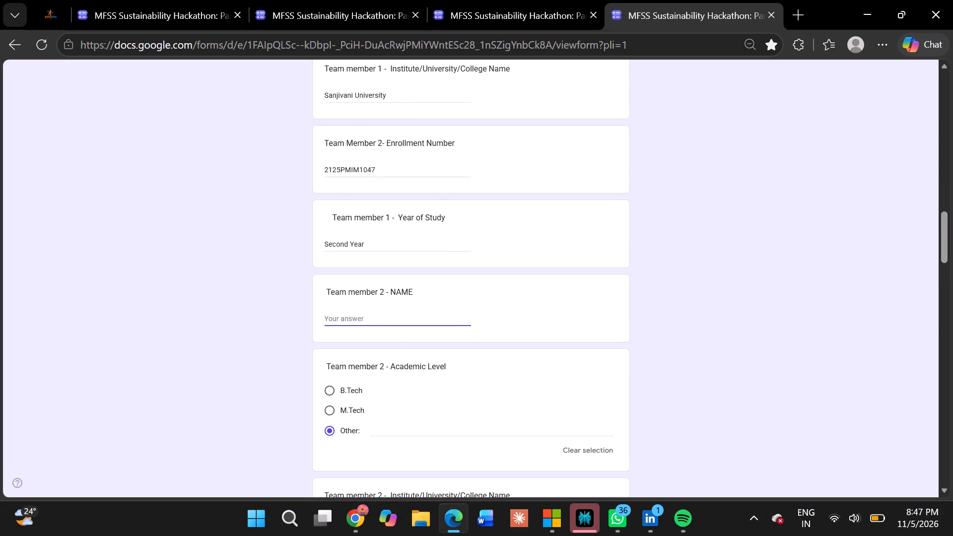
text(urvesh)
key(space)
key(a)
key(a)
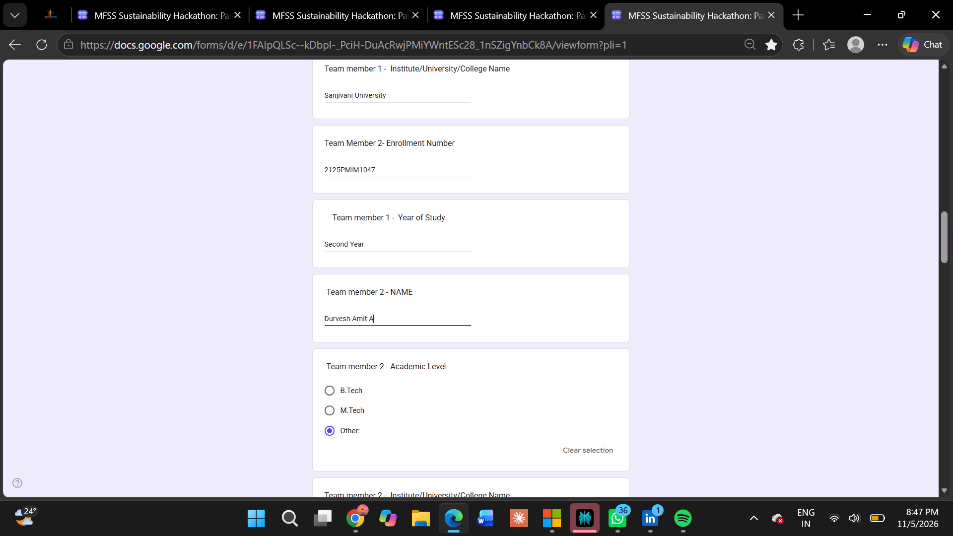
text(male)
Set Team member 2's academic level to B.Tech.
click(333, 409)
scroll(333, 409, down, 1)
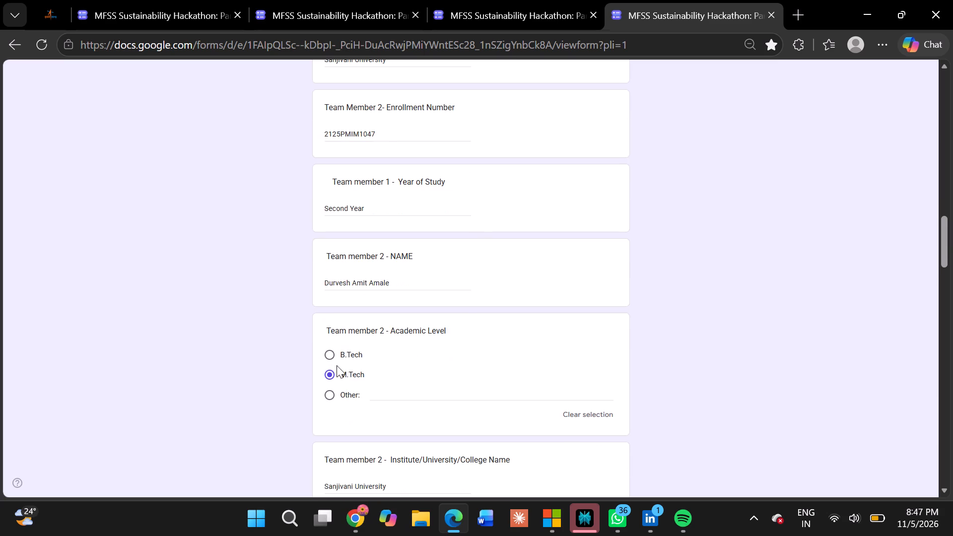
click(330, 353)
Clear the enrollment number answer in Team member 2's section.
scroll(330, 353, down, 2)
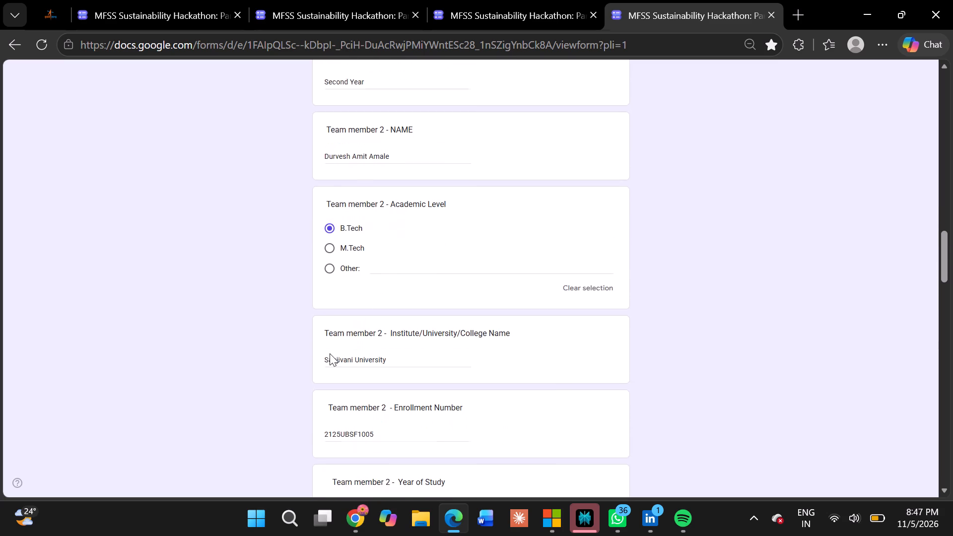
scroll(330, 353, down, 2)
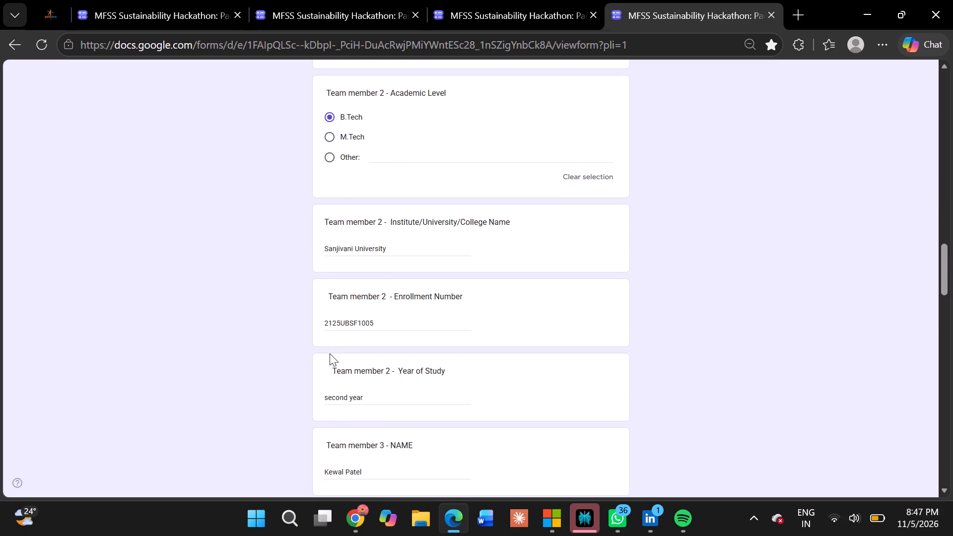
scroll(330, 353, down, 1)
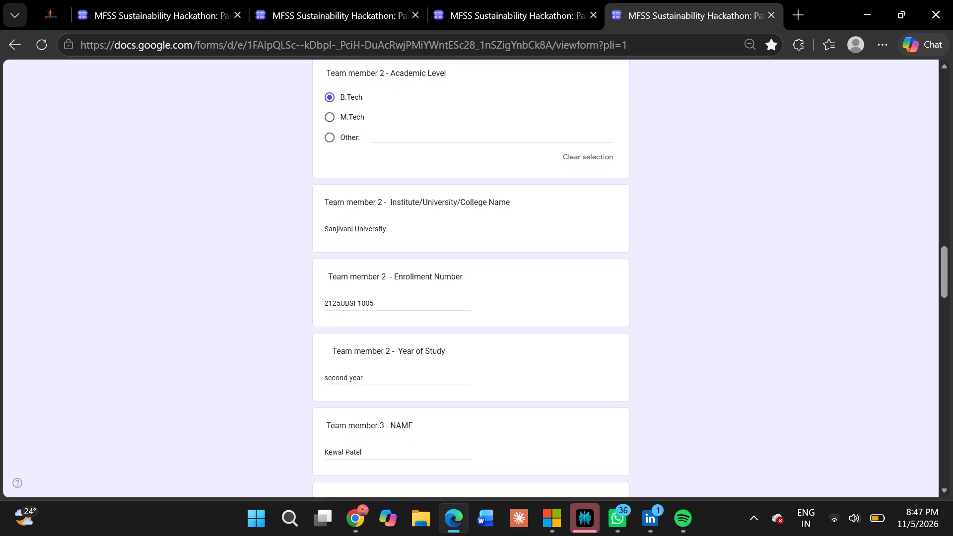
drag(373, 297, 352, 302)
drag(352, 302, 319, 299)
key(BackSpace)
Copy the enrollment number from Team member 1's section into the empty enrollment number answer in Team member 2's section.
scroll(497, 274, up, 1)
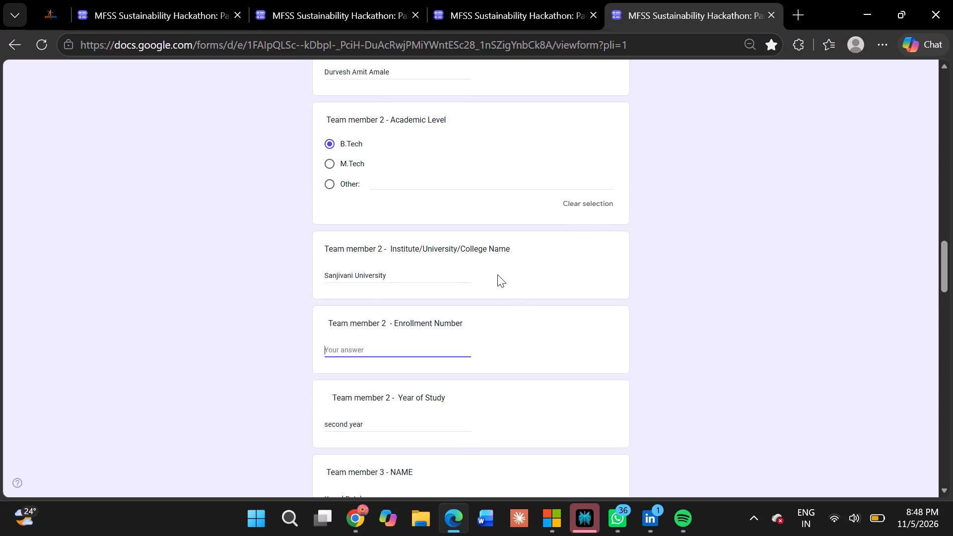
scroll(497, 274, up, 2)
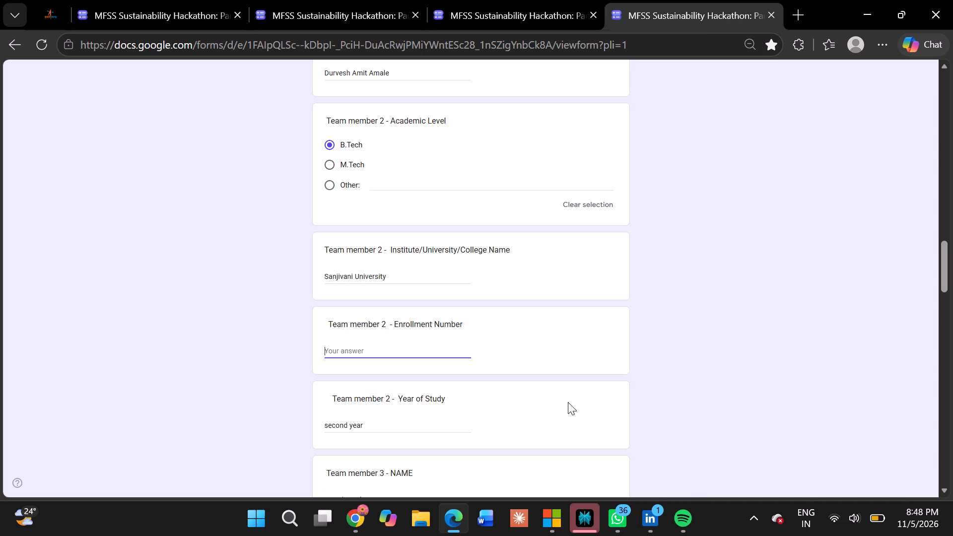
scroll(591, 392, up, 1)
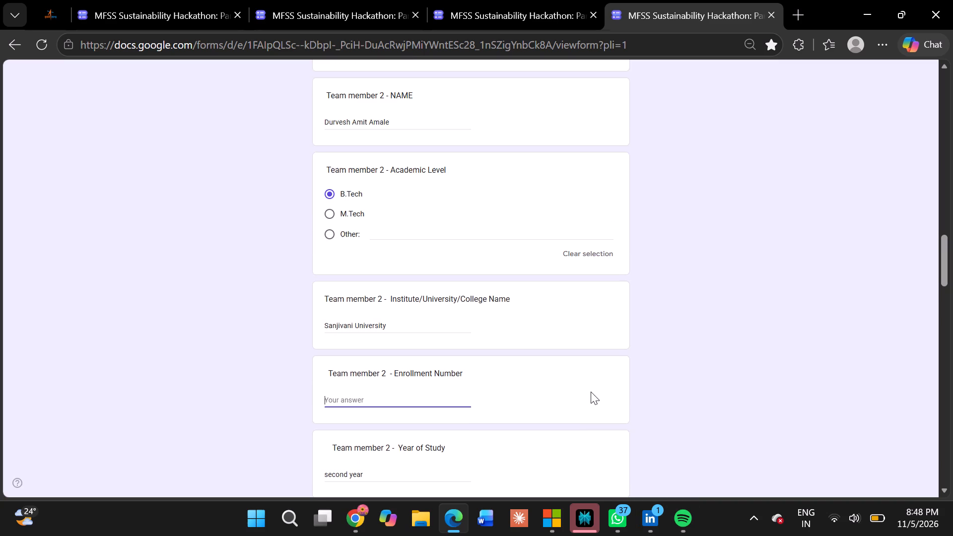
scroll(591, 392, up, 1)
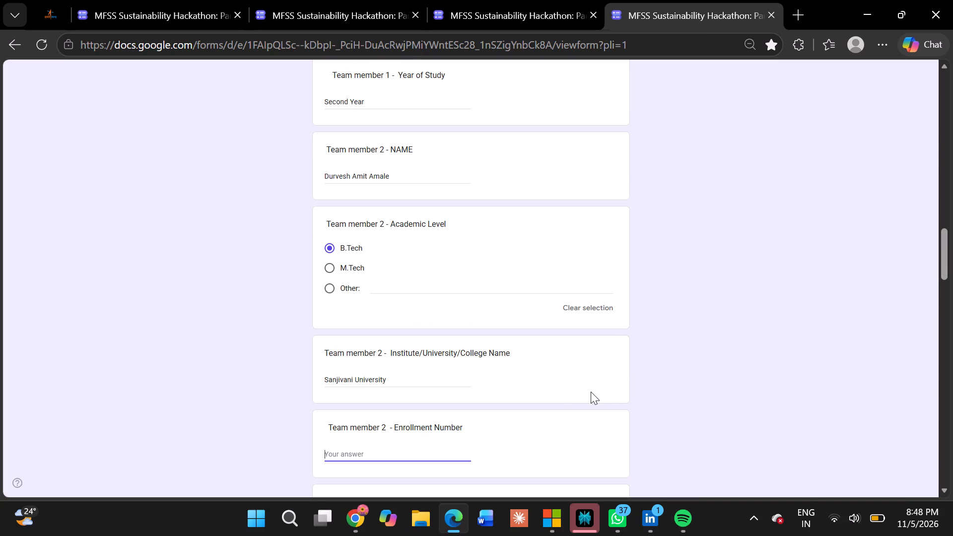
scroll(458, 382, up, 1)
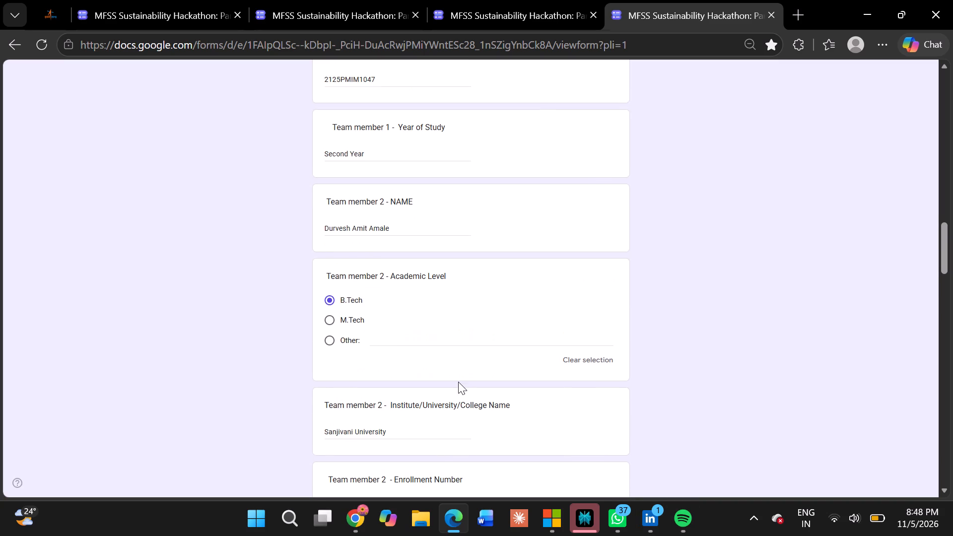
scroll(458, 382, up, 2)
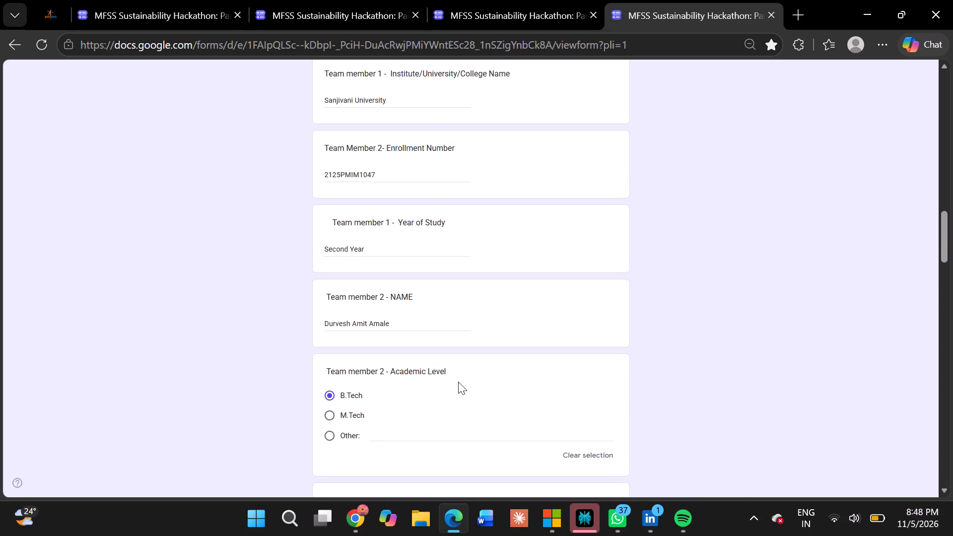
scroll(458, 382, up, 1)
scroll(458, 382, right, 1)
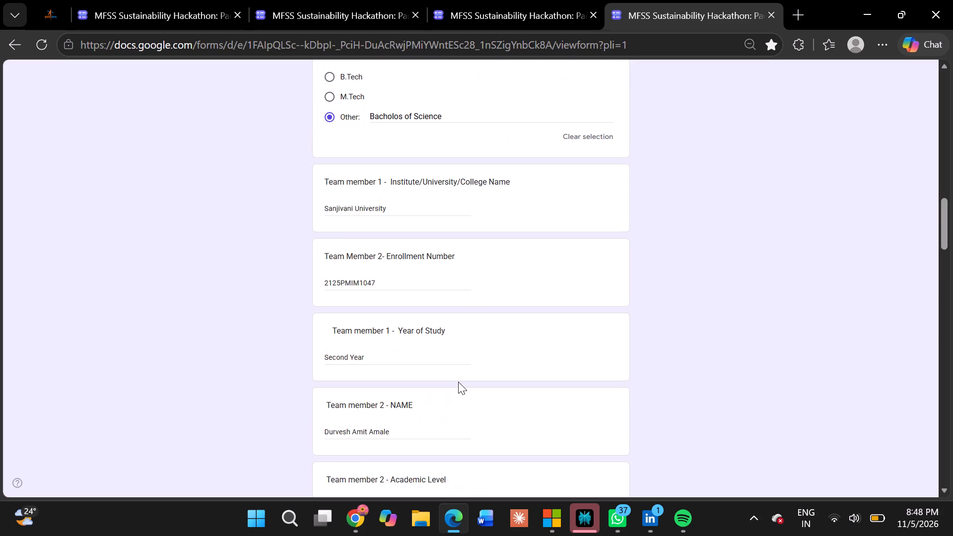
scroll(458, 382, right, 4)
scroll(458, 382, down, 1)
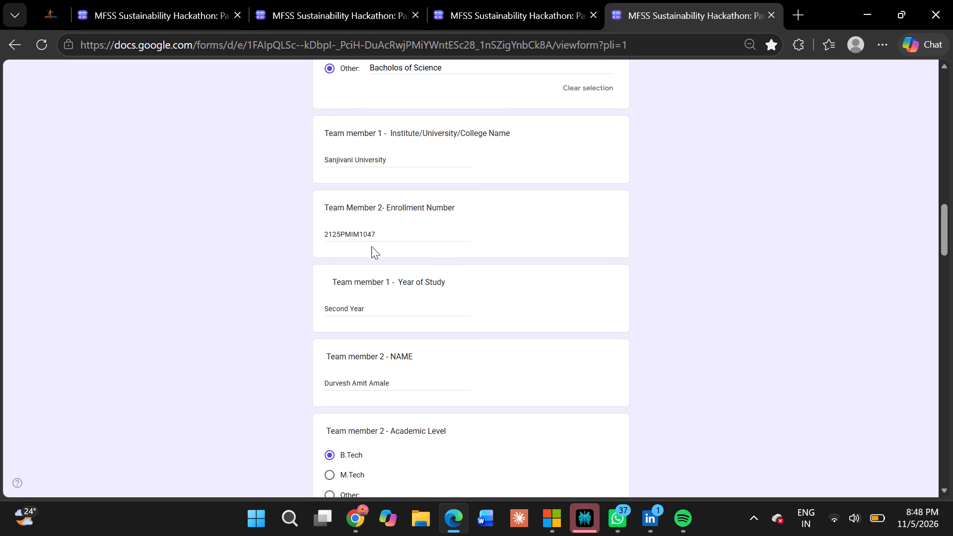
drag(379, 234, 325, 231)
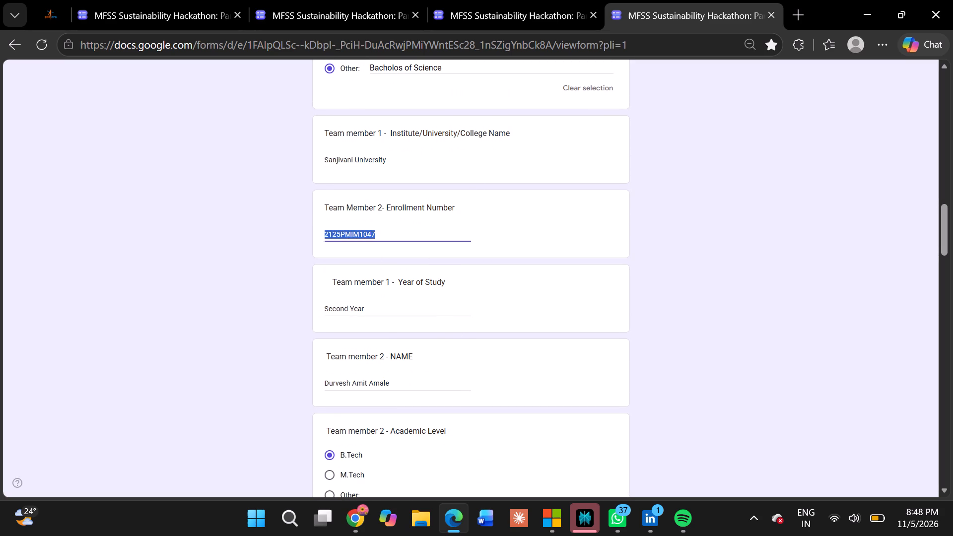
drag(325, 231, 324, 231)
key(ctrl+c)
scroll(324, 231, down, 4)
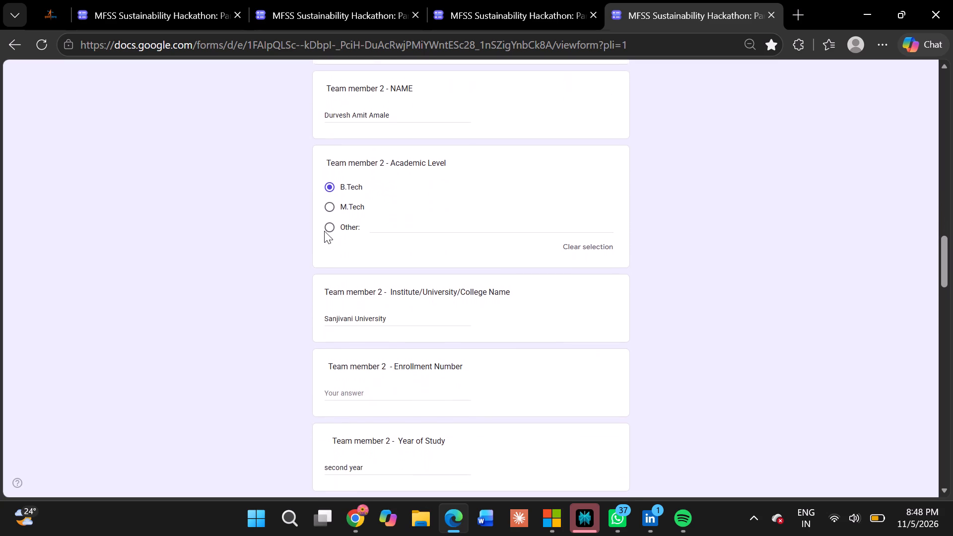
scroll(324, 231, down, 1)
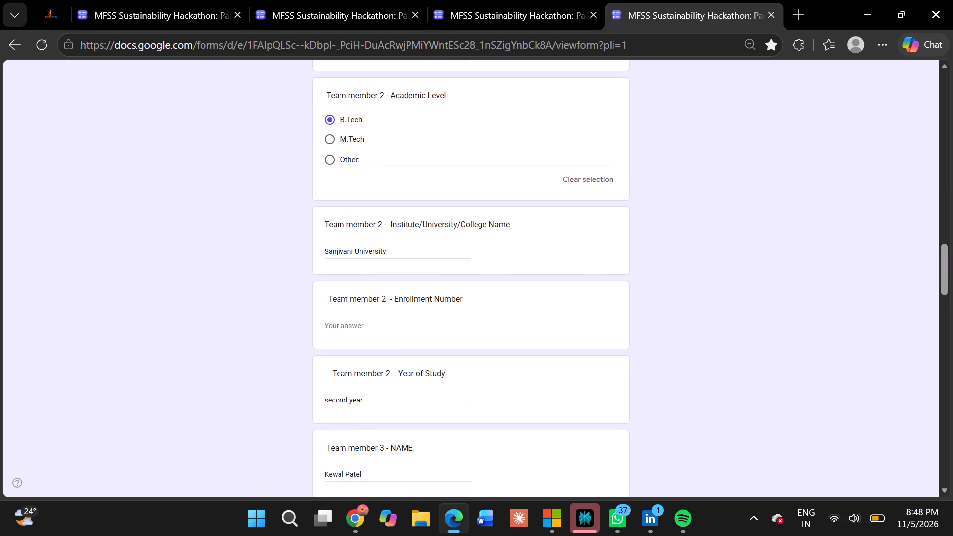
click(376, 323)
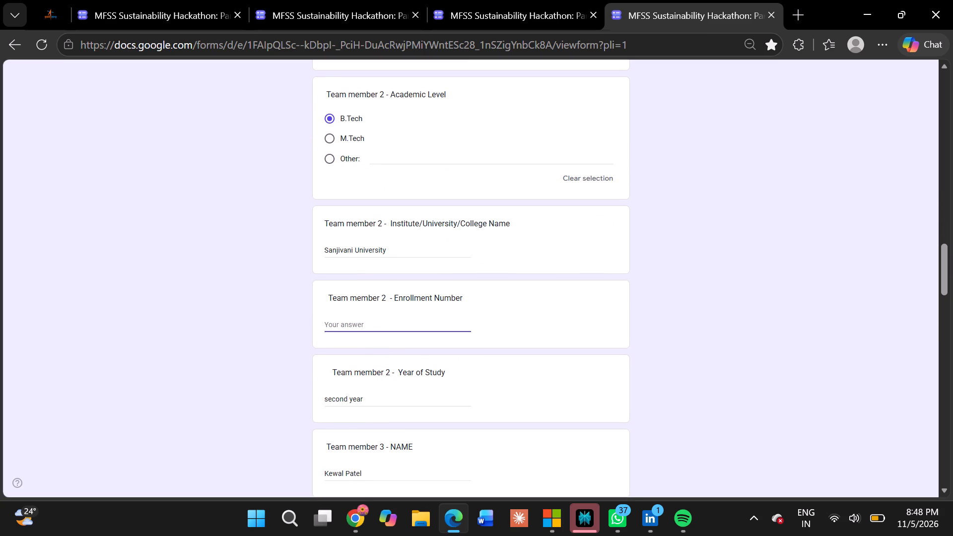
key(ctrl+v)
Review the remaining answers for Team member 2's year of study, Team members 3 and 4, and the academic references.
scroll(376, 323, down, 1)
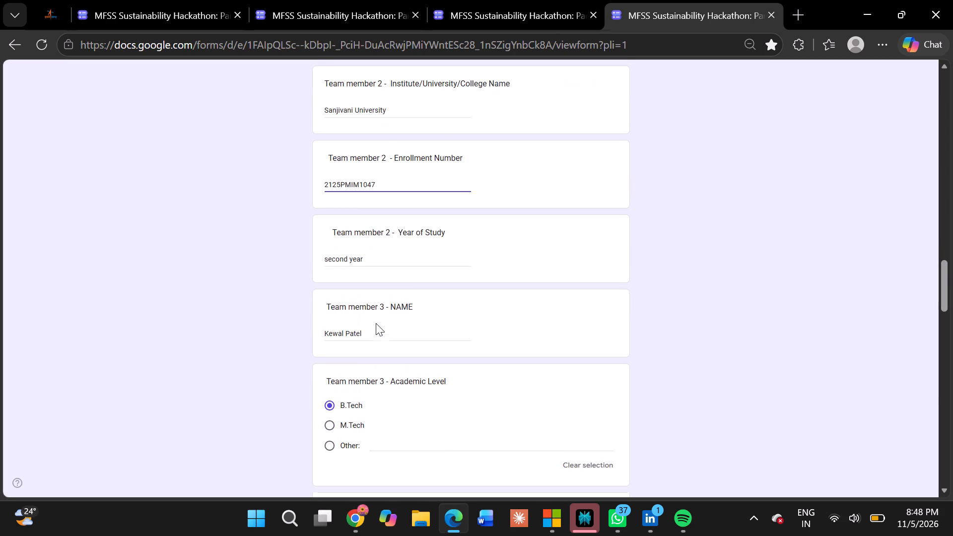
scroll(376, 323, down, 1)
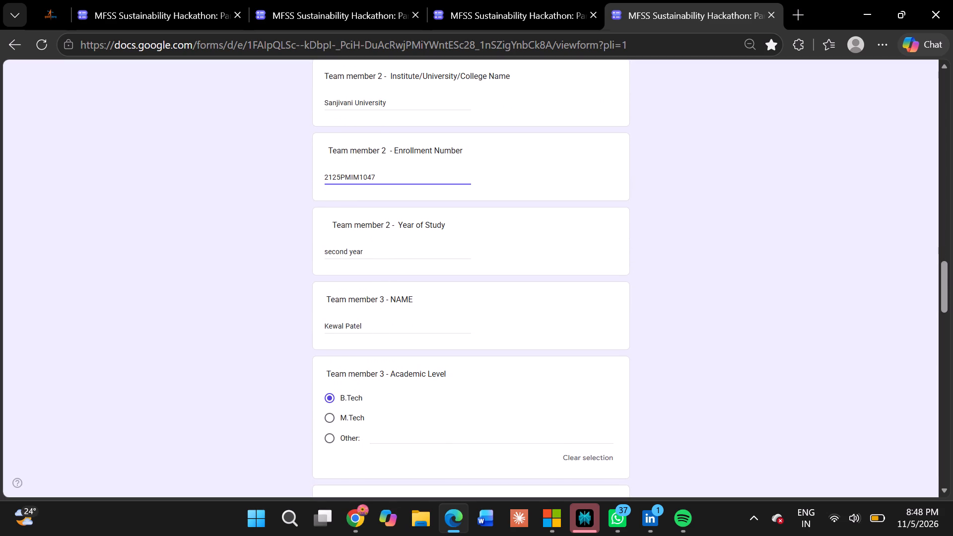
scroll(392, 323, down, 1)
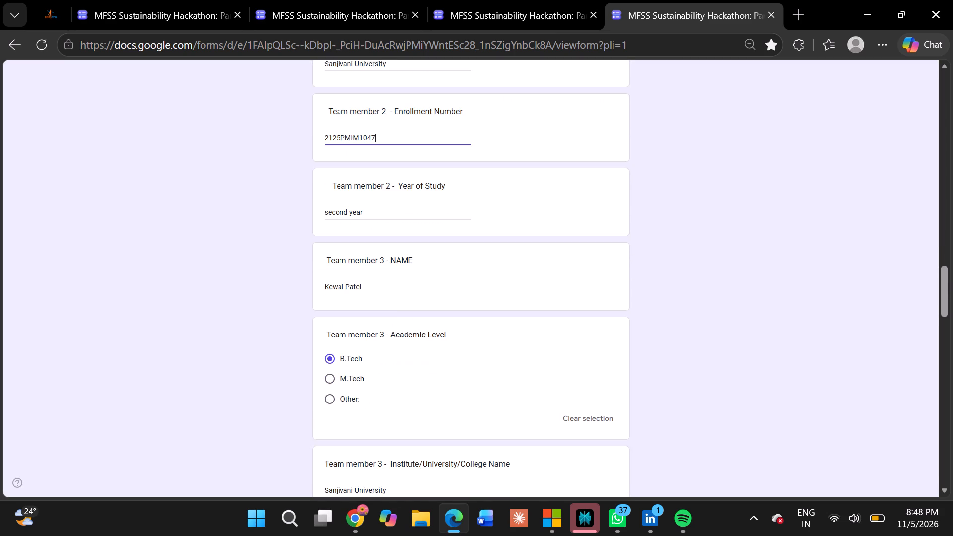
scroll(392, 323, down, 2)
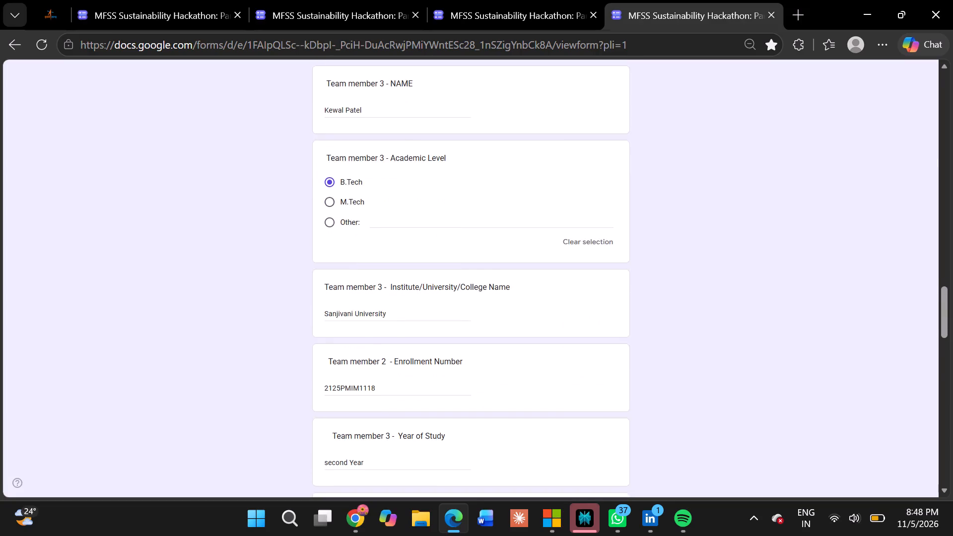
scroll(392, 323, down, 3)
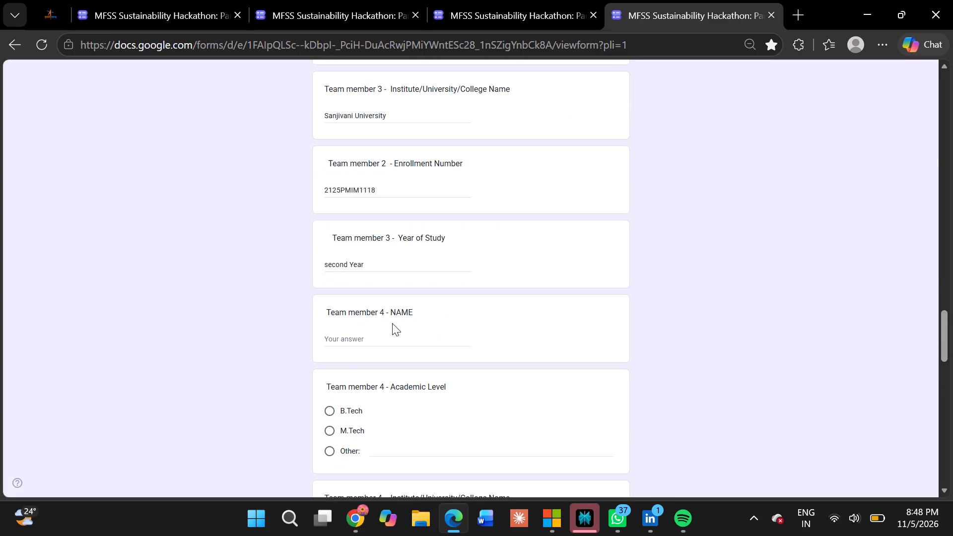
scroll(392, 323, down, 5)
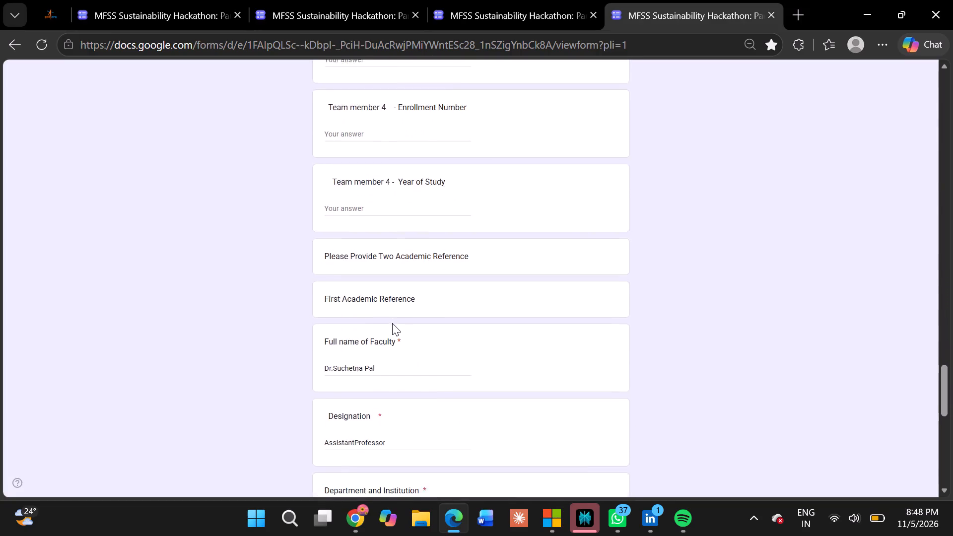
scroll(392, 323, down, 1)
scroll(392, 323, up, 1)
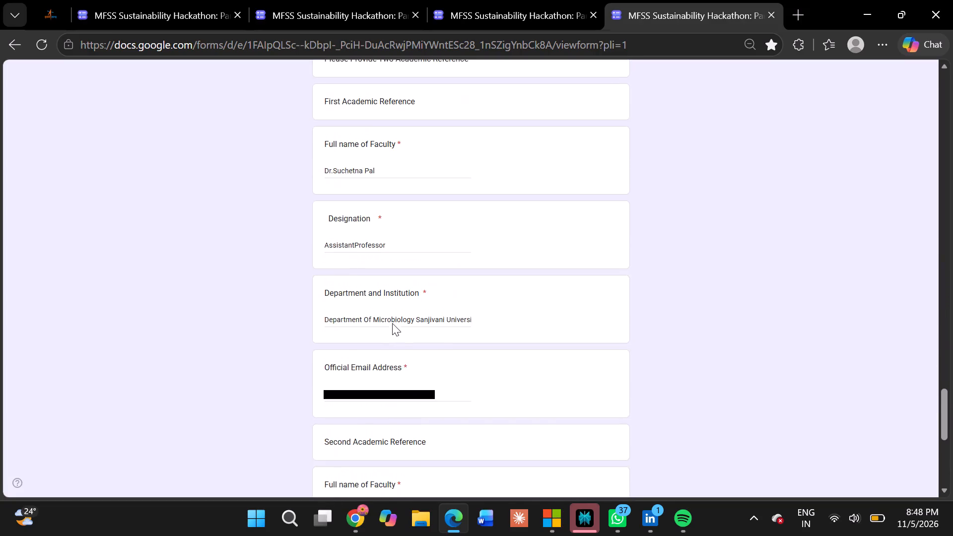
Replace the faculty name in the first academic reference with the new faculty member's name, keeping the "Dr." title.
scroll(392, 323, up, 1)
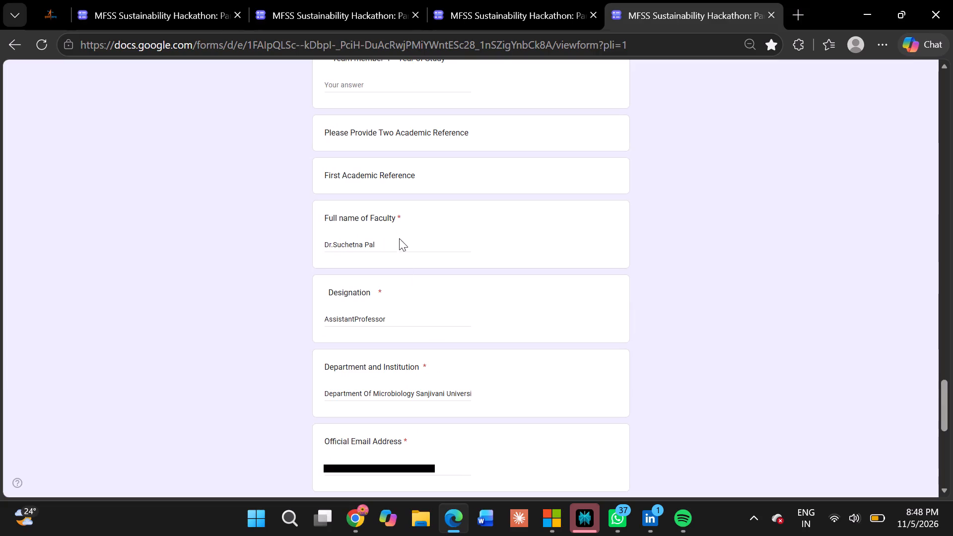
click(389, 247)
key(BackSpace)
key(BackSpace)
key(BackSpace)
key(BackSpace)
key(BackSpace)
key(BackSpace)
key(BackSpace)
key(BackSpace)
key(BackSpace)
key(BackSpace)
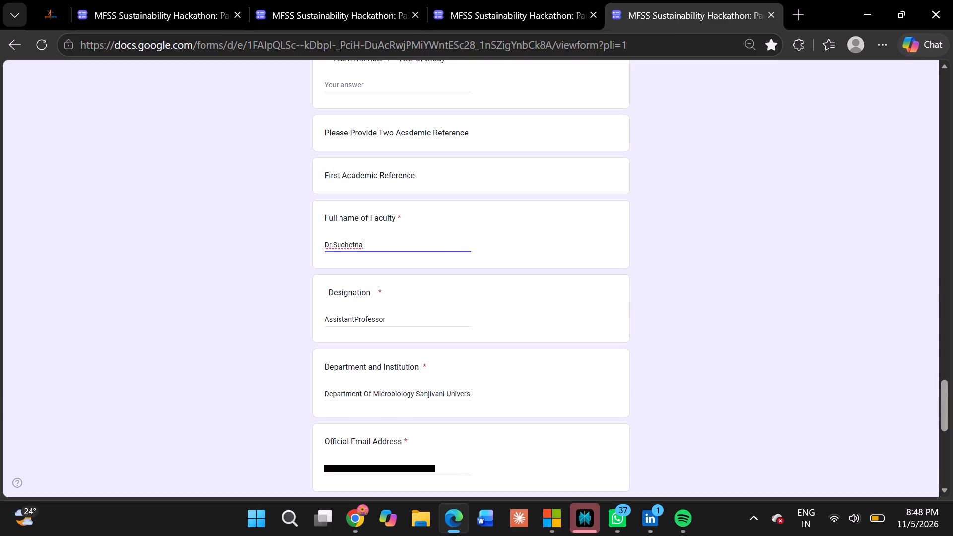
key(BackSpace)
key(BackSpace)
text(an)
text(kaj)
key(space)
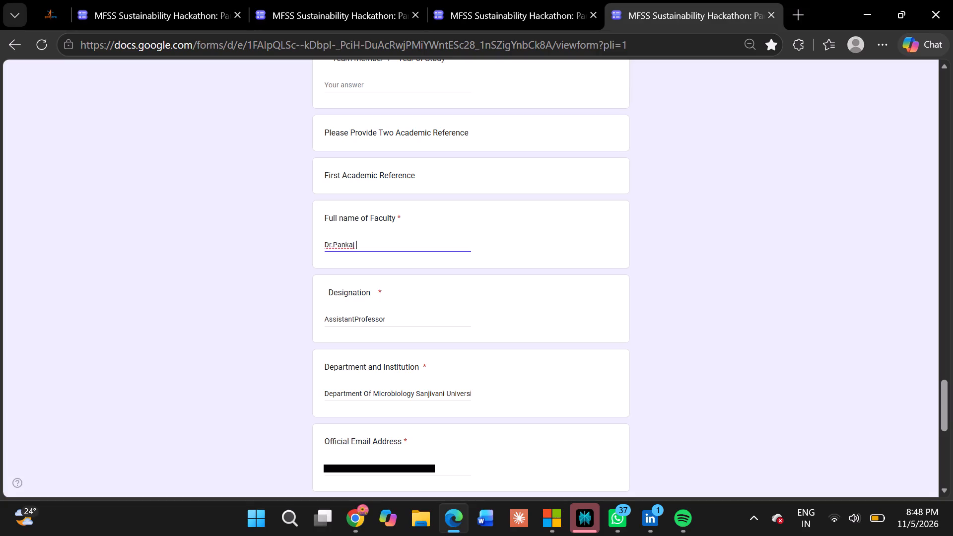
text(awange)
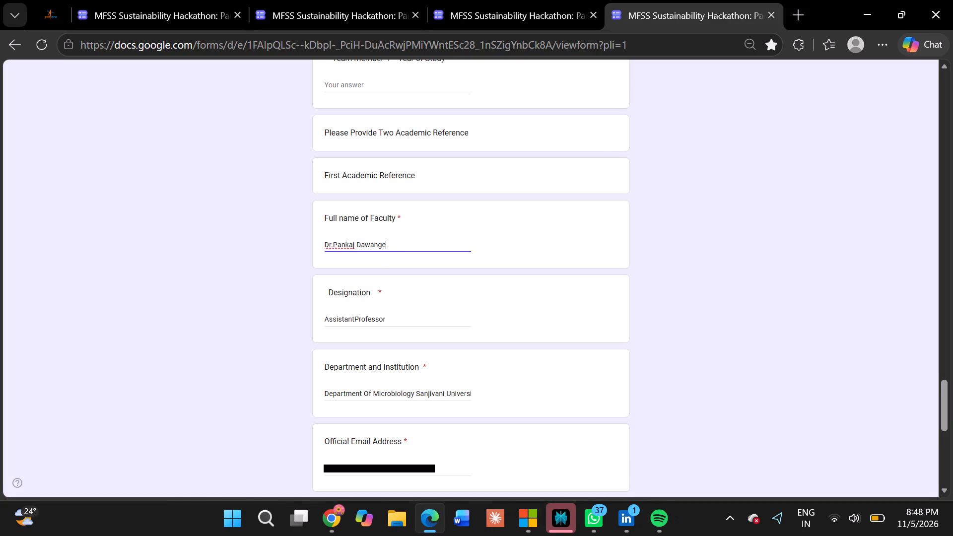
Clear the designation answer in the first academic reference.
click(398, 319)
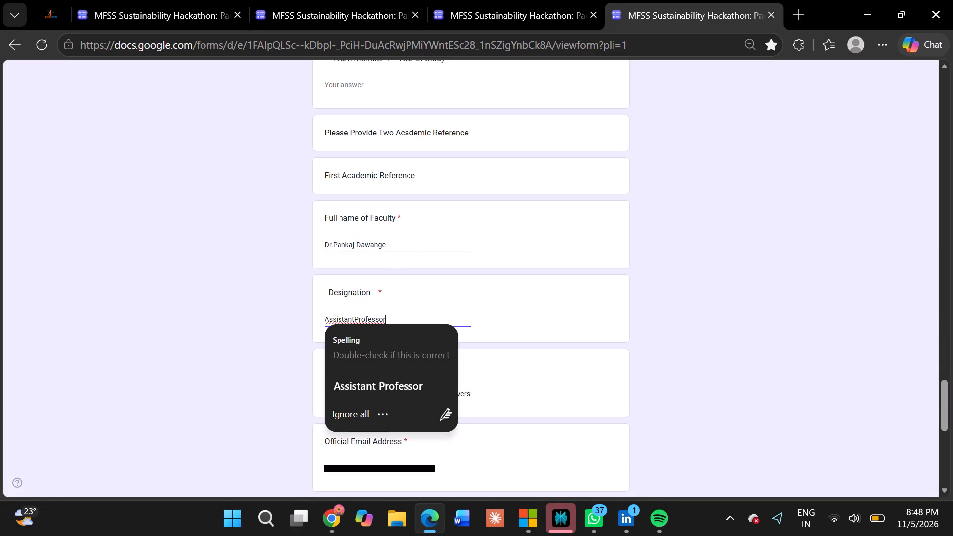
drag(398, 319, 407, 319)
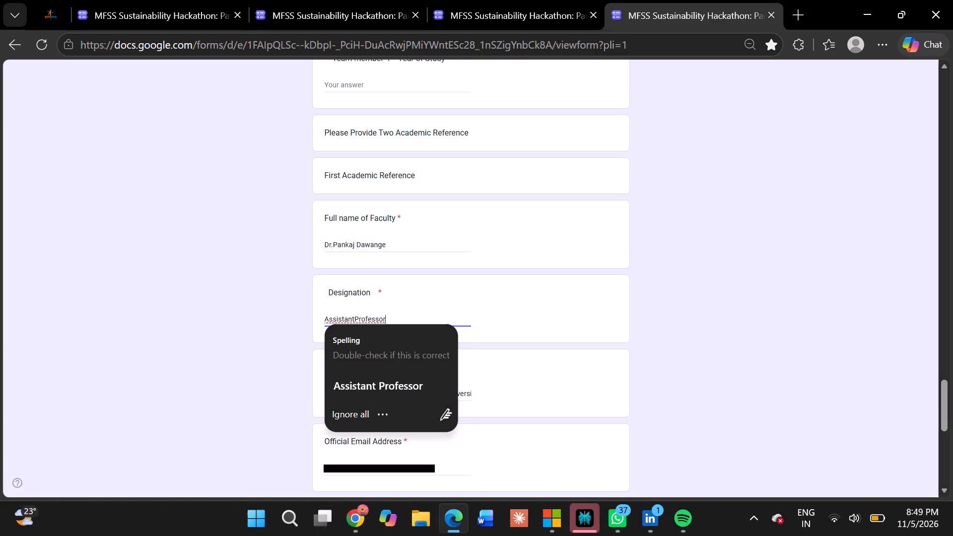
drag(407, 319, 407, 318)
click(407, 318)
drag(407, 318, 326, 320)
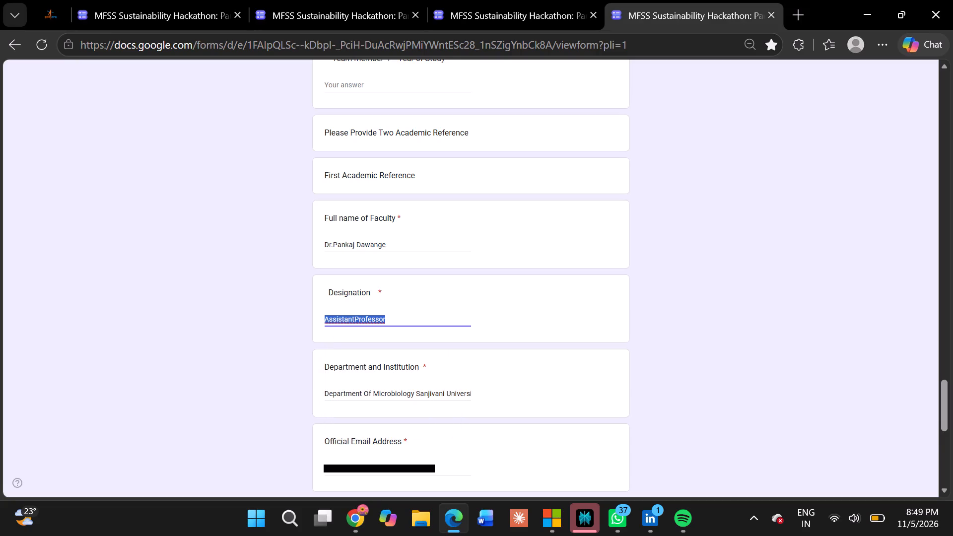
key(BackSpace)
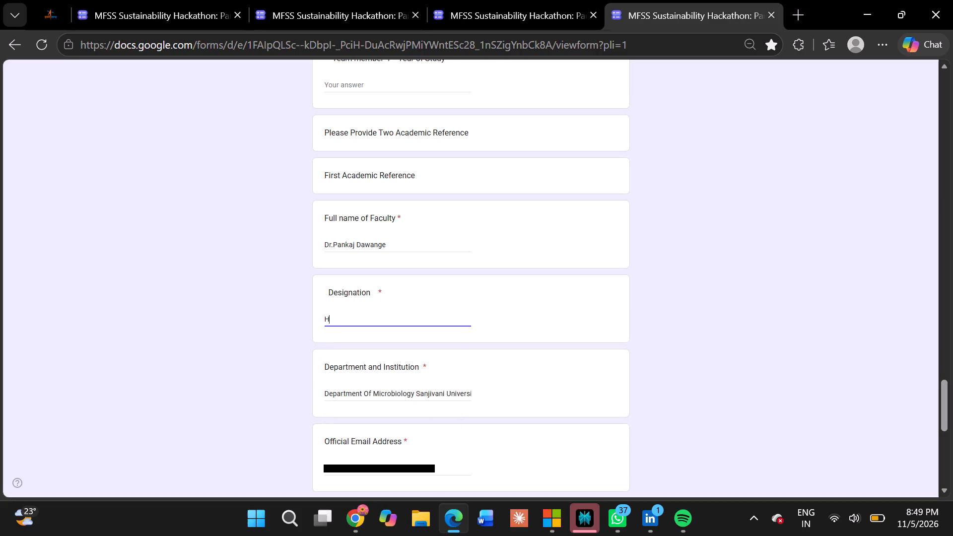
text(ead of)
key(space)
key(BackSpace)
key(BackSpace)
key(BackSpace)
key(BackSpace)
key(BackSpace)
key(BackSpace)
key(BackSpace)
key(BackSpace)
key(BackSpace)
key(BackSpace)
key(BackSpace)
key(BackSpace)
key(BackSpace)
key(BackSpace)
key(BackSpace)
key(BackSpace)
Set the first academic reference's designation to "Assistant Professor Sanjivani University", correcting the spelling of "Professor".
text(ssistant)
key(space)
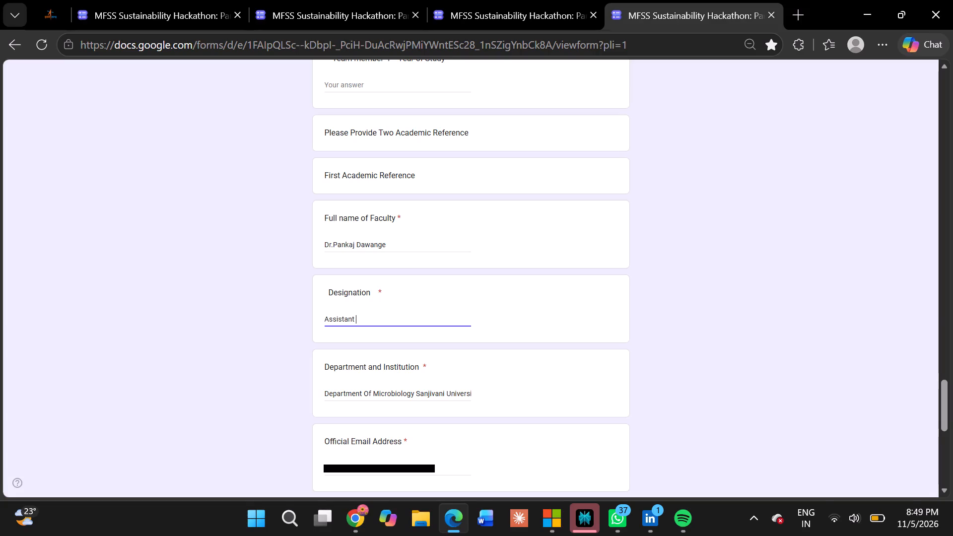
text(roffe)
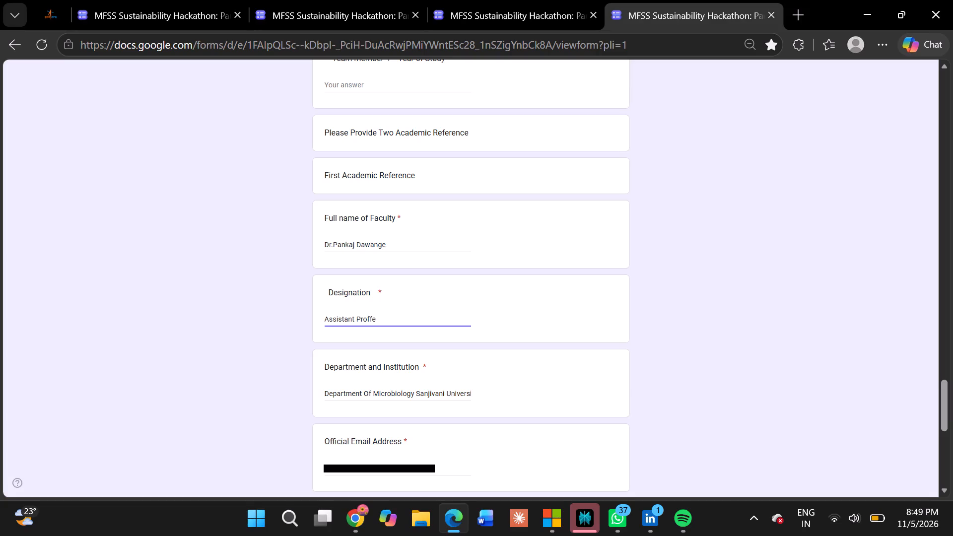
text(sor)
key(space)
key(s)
scroll(326, 320, up, 1)
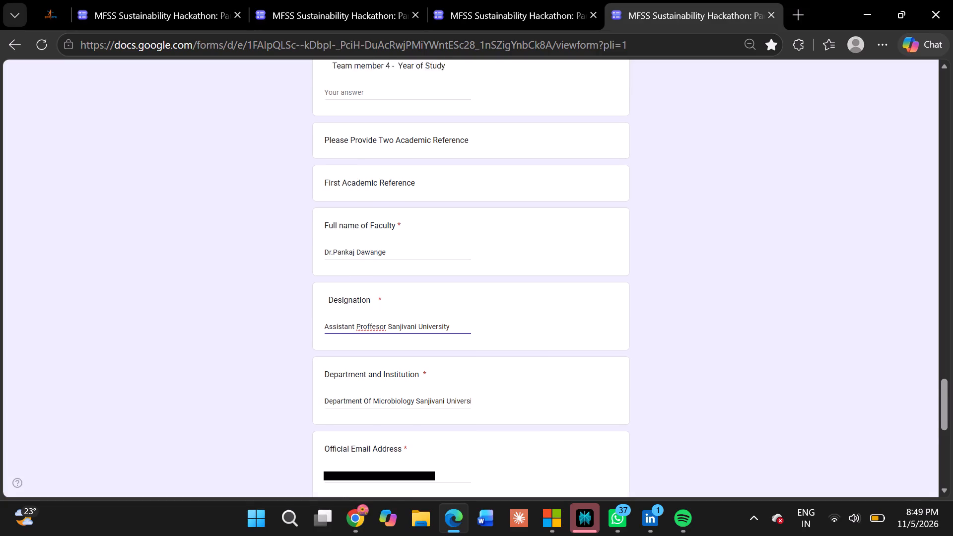
scroll(326, 320, up, 1)
double_click(369, 355)
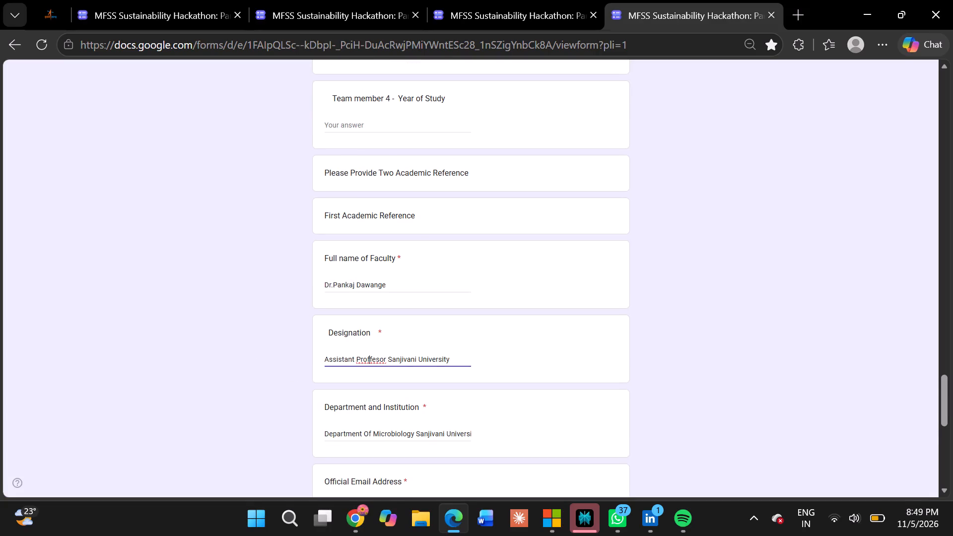
click(374, 359)
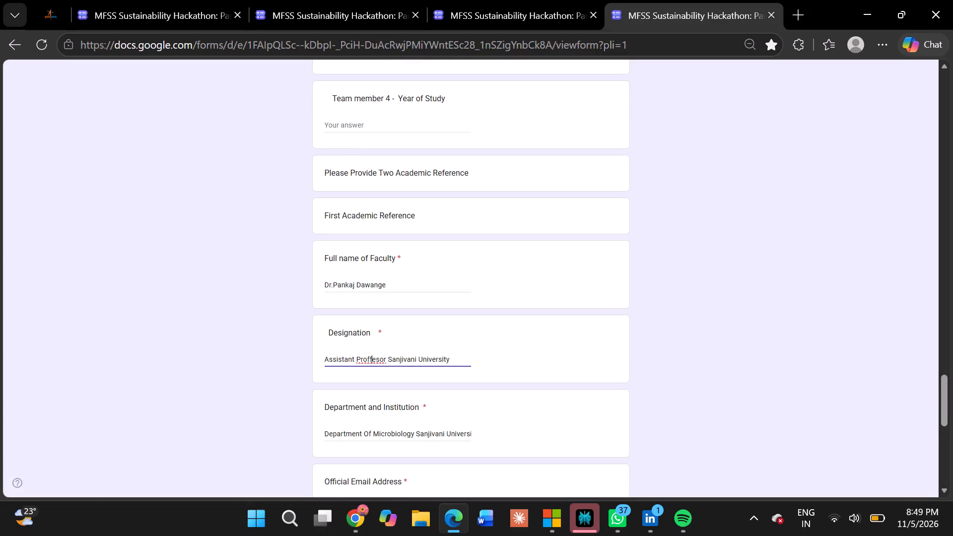
click(375, 362)
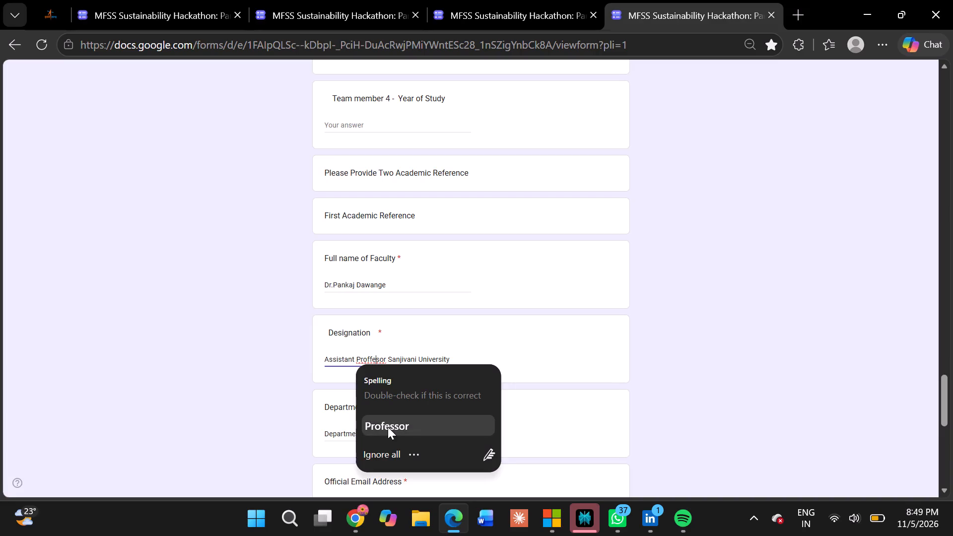
click(389, 428)
Replace "Microbiology" with "Food Science And nutrition" in the first academic reference's department and institution answer.
scroll(389, 428, down, 1)
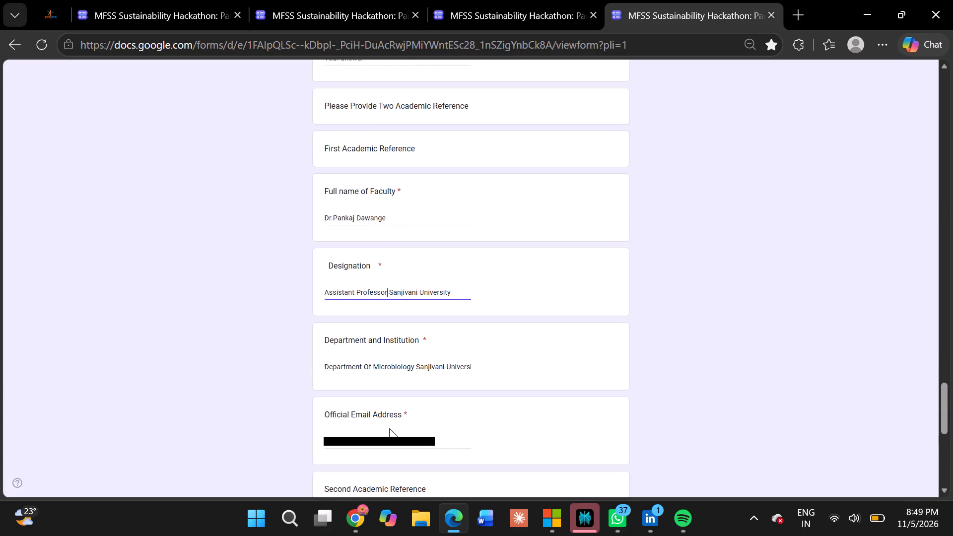
scroll(389, 428, down, 1)
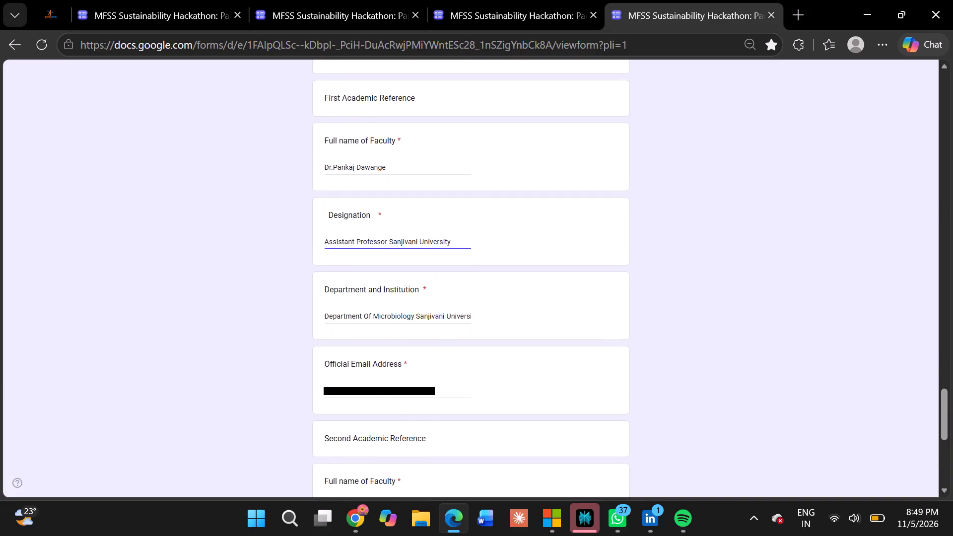
click(414, 316)
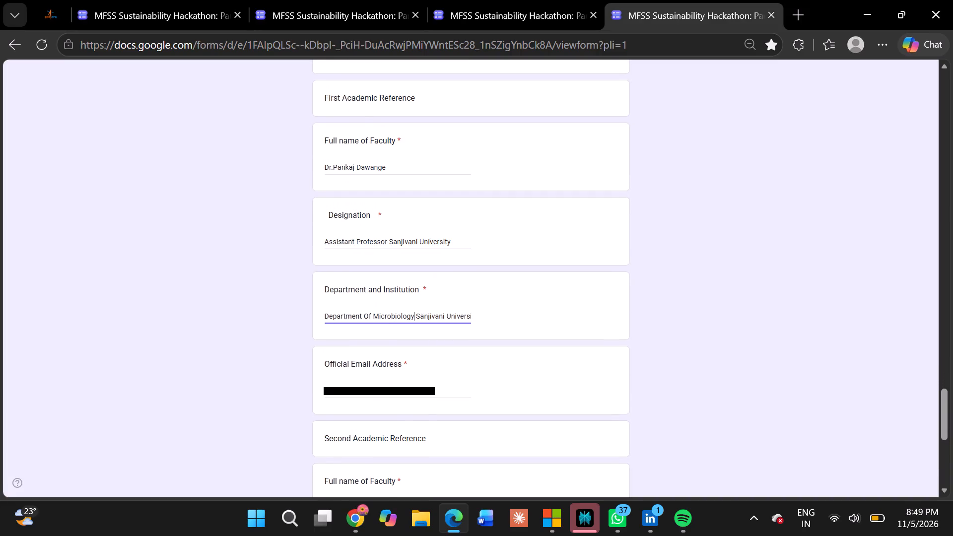
key(BackSpace)
key(BackSpace)
key(BackSpace)
key(BackSpace)
key(BackSpace)
key(BackSpace)
key(BackSpace)
key(BackSpace)
key(BackSpace)
key(BackSpace)
key(BackSpace)
key(BackSpace)
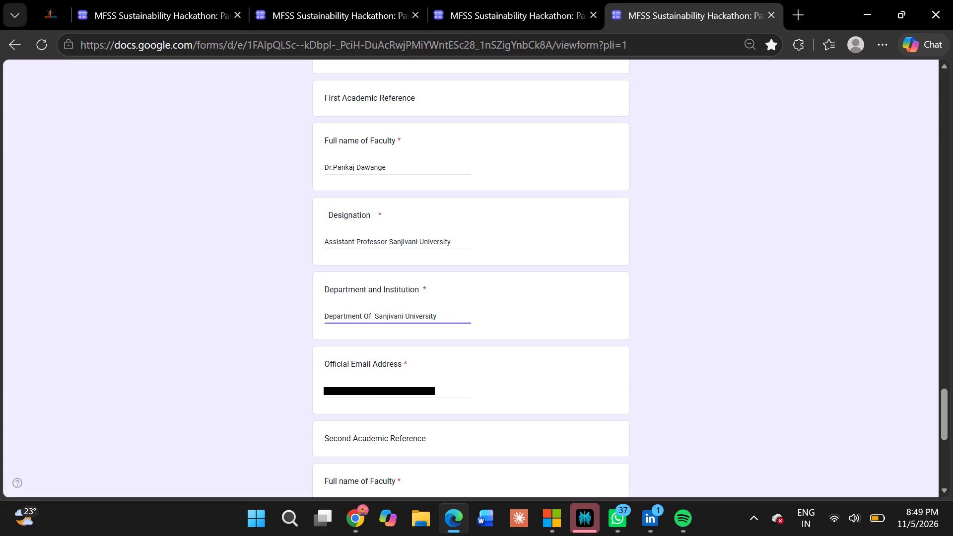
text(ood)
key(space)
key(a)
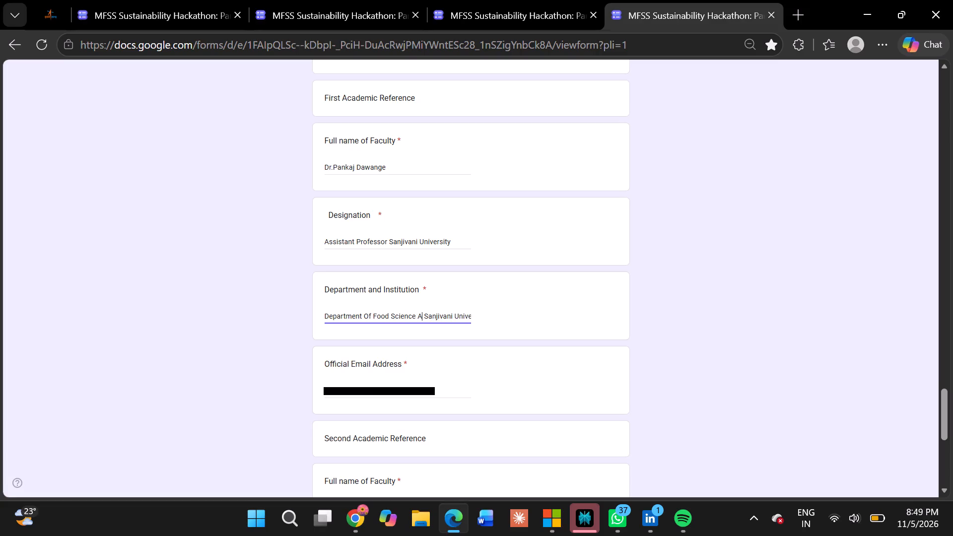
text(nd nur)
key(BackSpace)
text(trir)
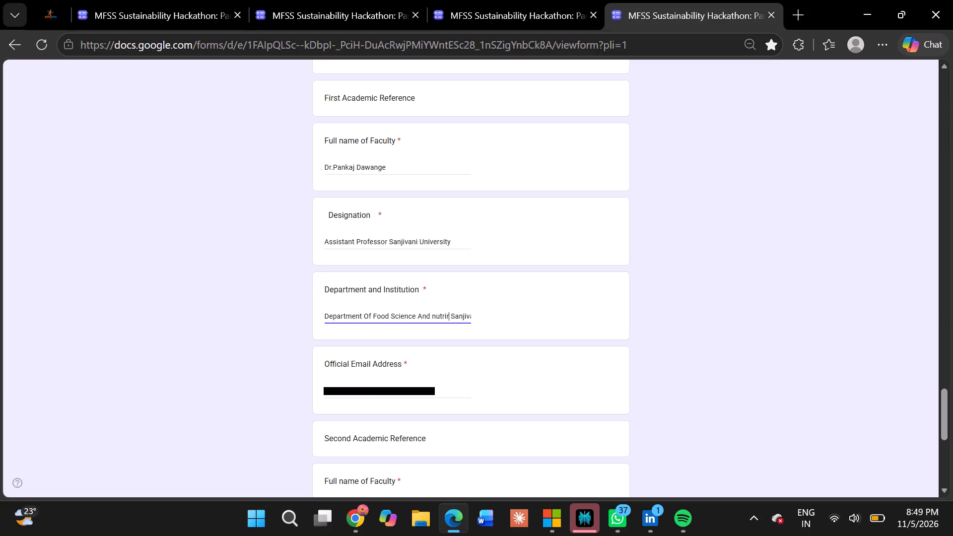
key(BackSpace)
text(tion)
Clear the official email address answer in the first academic reference.
scroll(414, 316, down, 1)
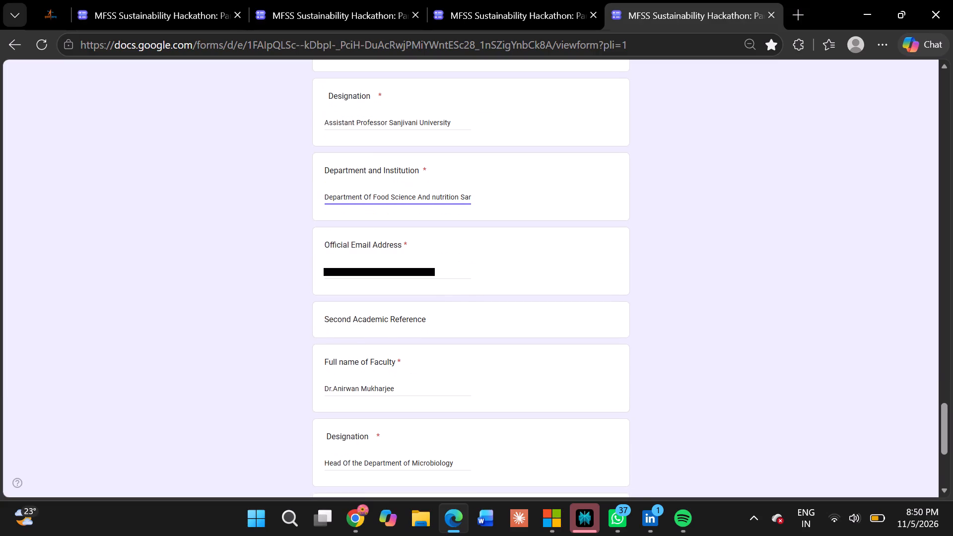
drag(433, 269, 311, 268)
key(BackSpace)
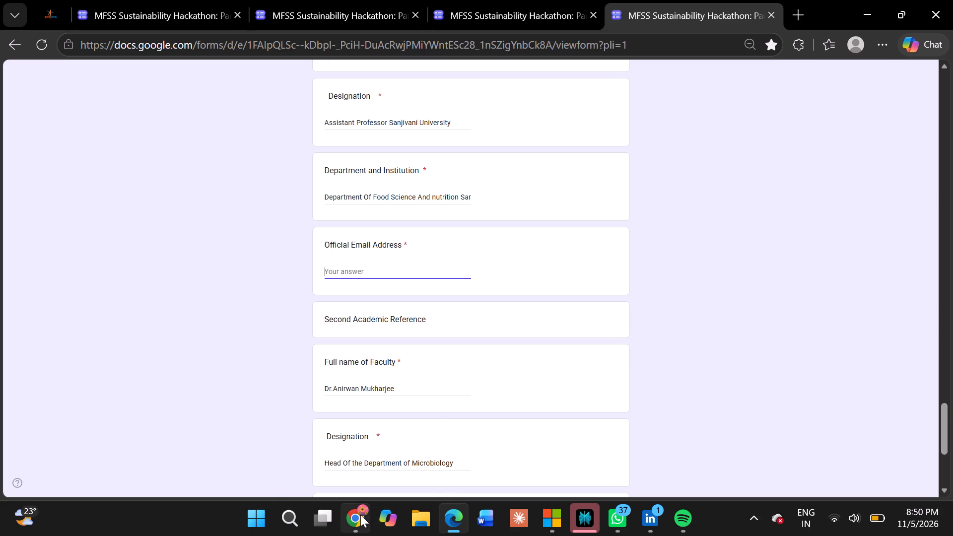
Switch to the open Google Chrome window.
click(375, 433)
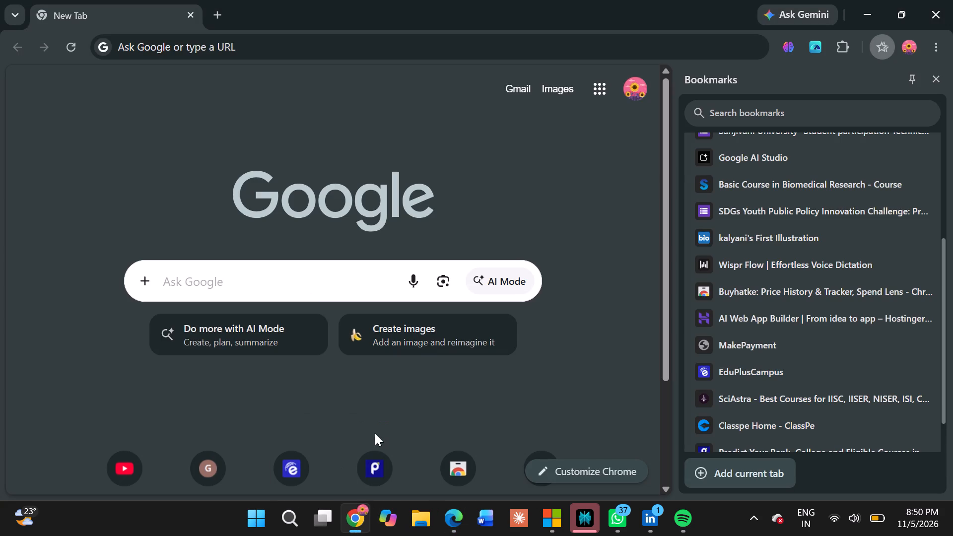
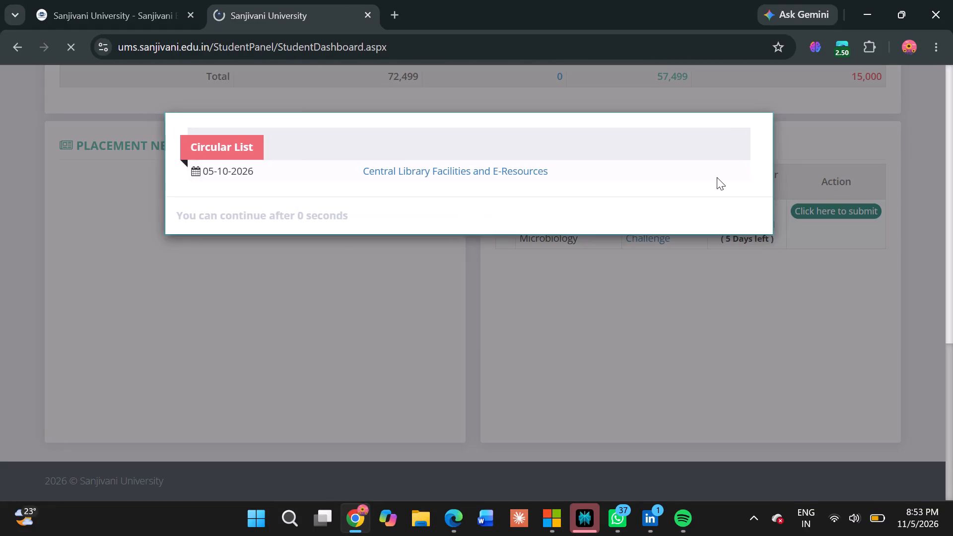
Open the 25USSIKS301 - Ayurveda and Nutritional Science subject in the university portal's LMS, dismissing the circular list.
click(214, 215)
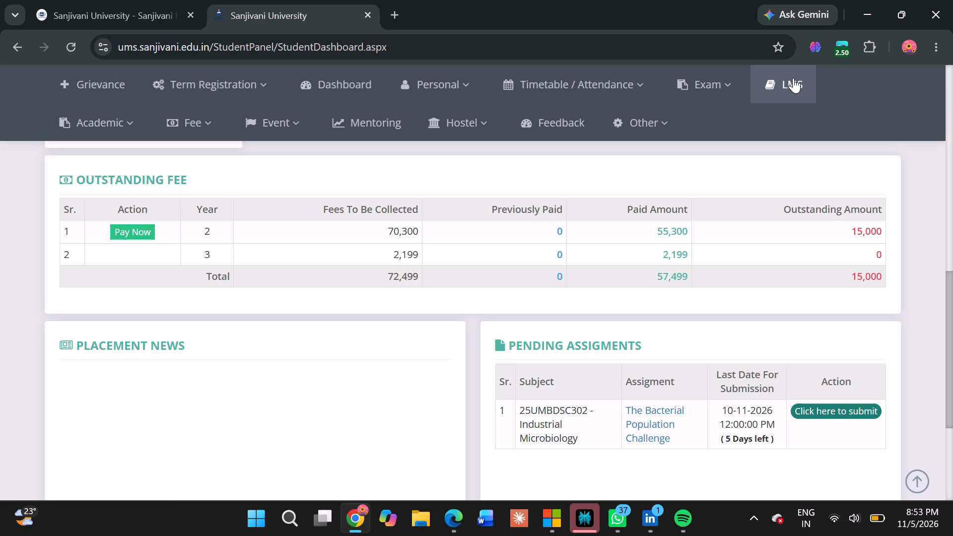
click(793, 78)
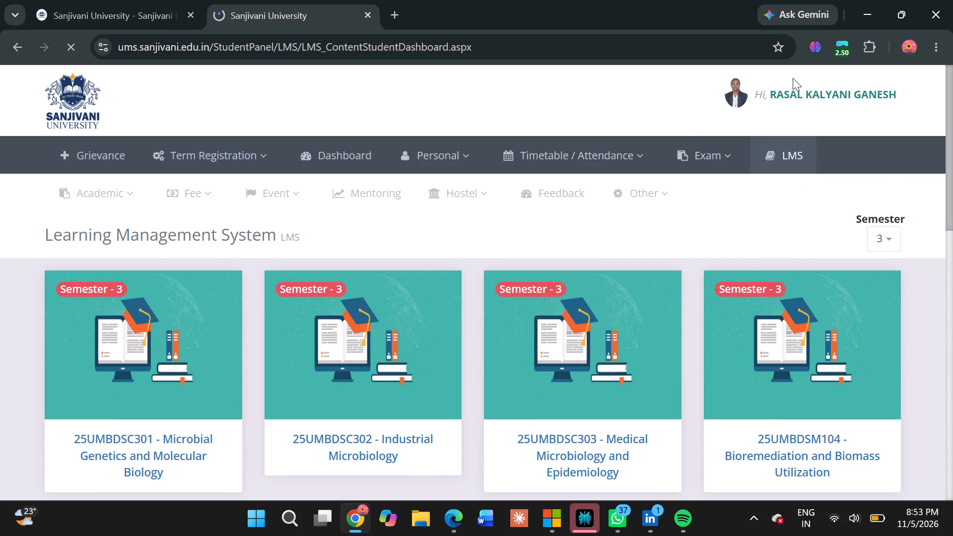
scroll(793, 78, down, 1)
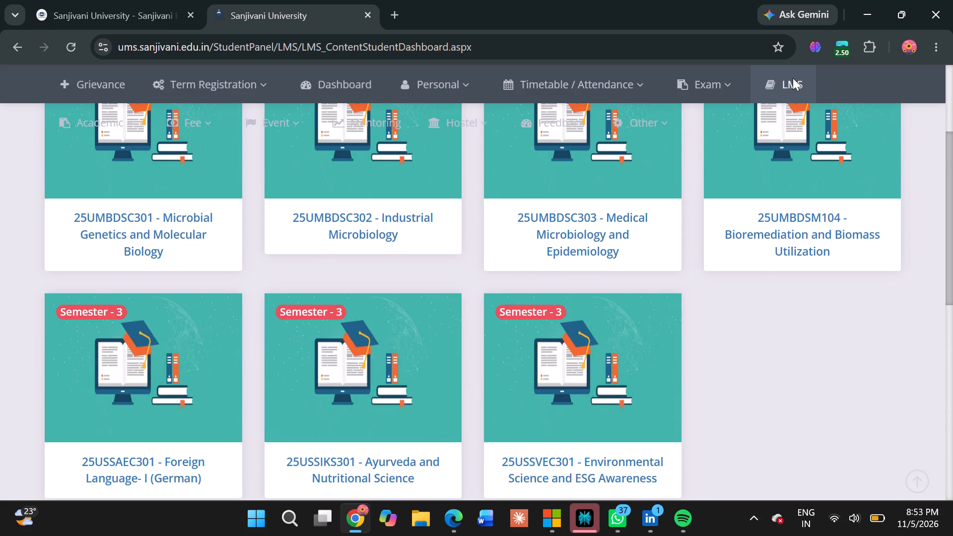
scroll(793, 78, down, 2)
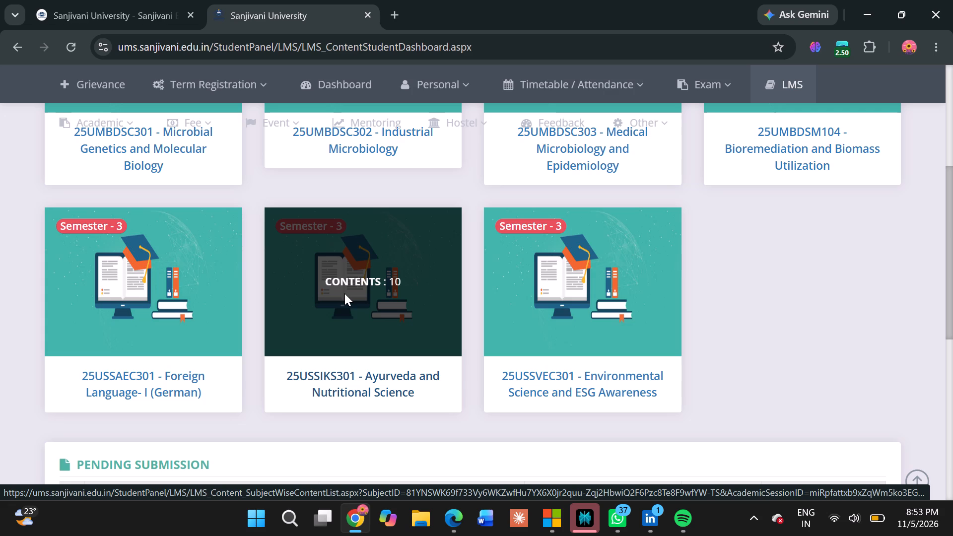
double_click(344, 293)
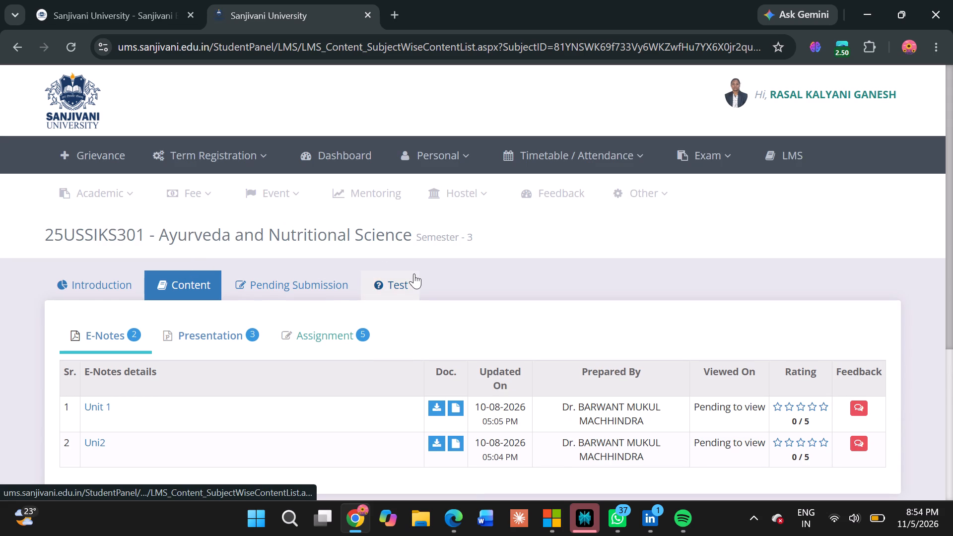
Show the subject's introduction down to its subject staff contact details.
click(414, 273)
click(79, 285)
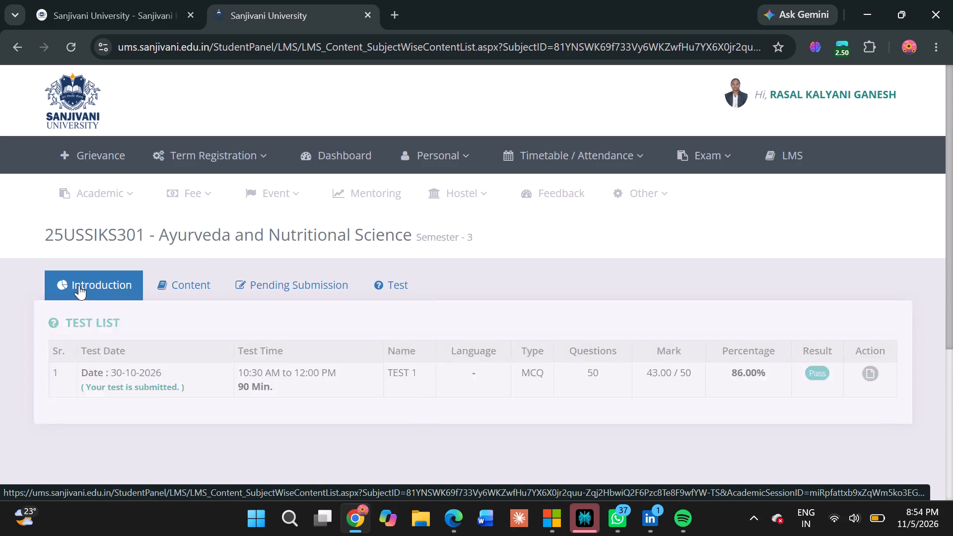
scroll(315, 376, down, 2)
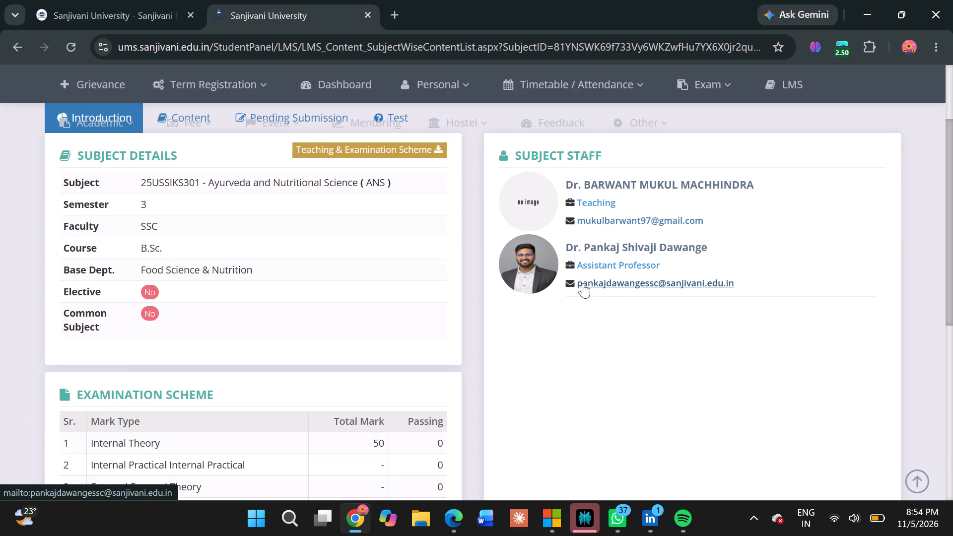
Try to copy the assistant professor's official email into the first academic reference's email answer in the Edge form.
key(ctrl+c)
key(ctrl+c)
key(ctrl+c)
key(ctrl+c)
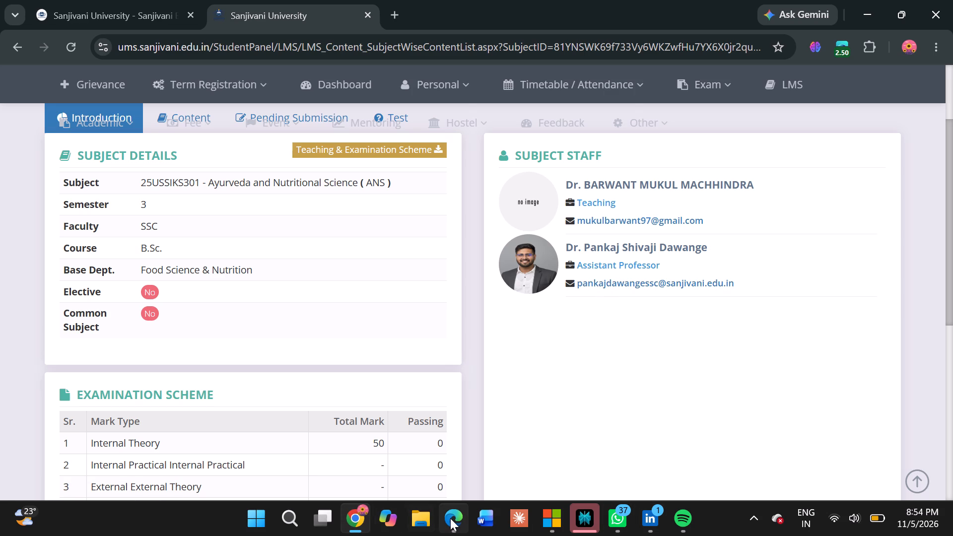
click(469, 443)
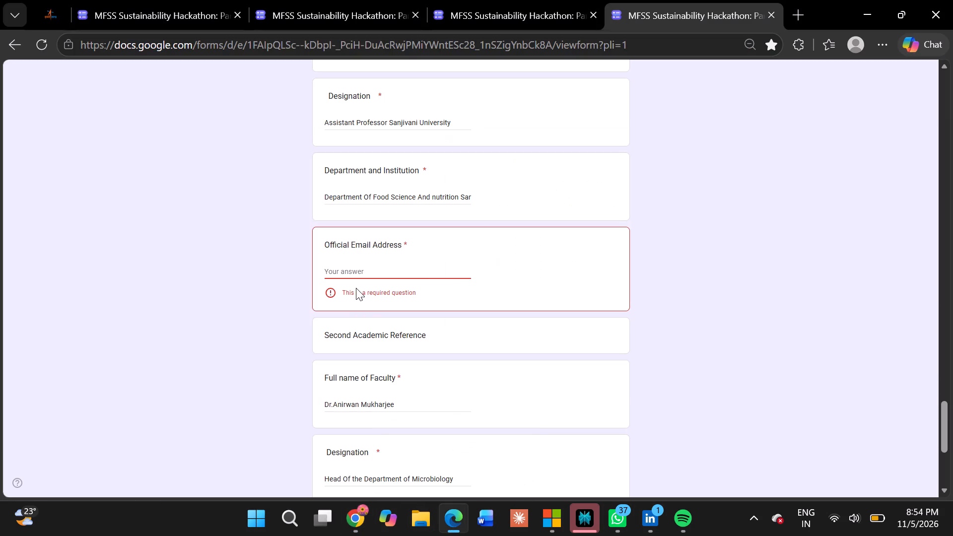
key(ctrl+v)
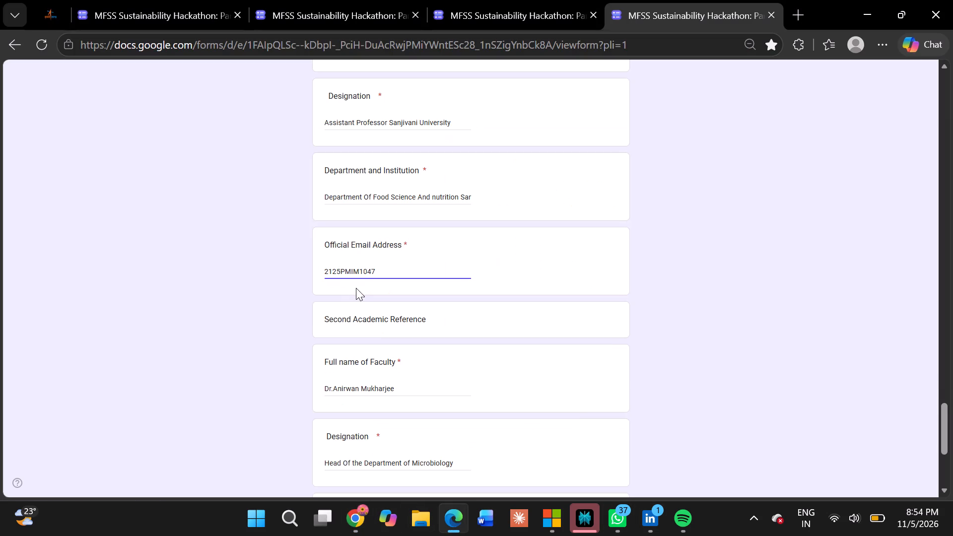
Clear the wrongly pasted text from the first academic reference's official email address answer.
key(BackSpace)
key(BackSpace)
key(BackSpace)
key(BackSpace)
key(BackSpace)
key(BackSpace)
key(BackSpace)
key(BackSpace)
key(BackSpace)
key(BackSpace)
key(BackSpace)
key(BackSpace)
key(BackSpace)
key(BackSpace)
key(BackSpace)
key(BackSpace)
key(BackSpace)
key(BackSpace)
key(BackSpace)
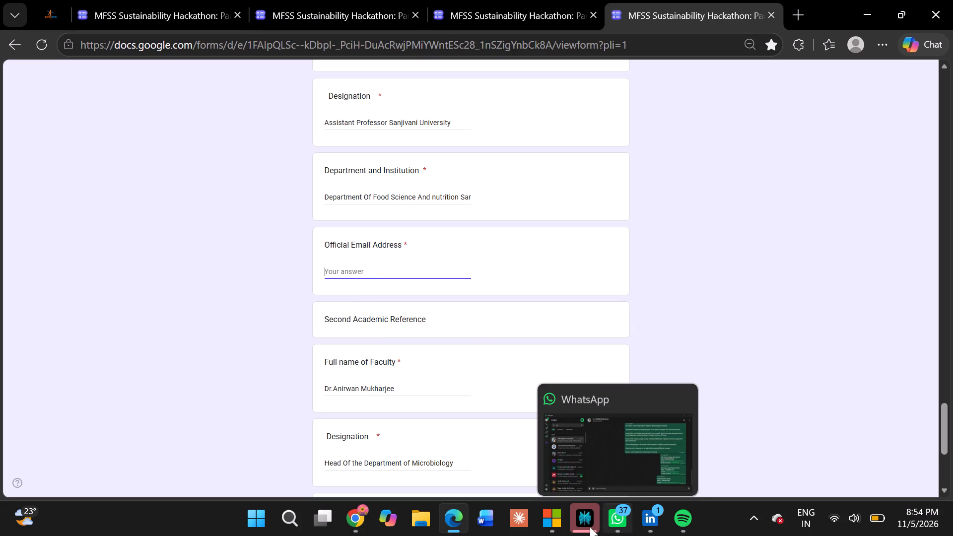
Copy the assistant professor's email address from the subject staff list in Chrome into the first academic reference's email answer in Edge.
click(364, 463)
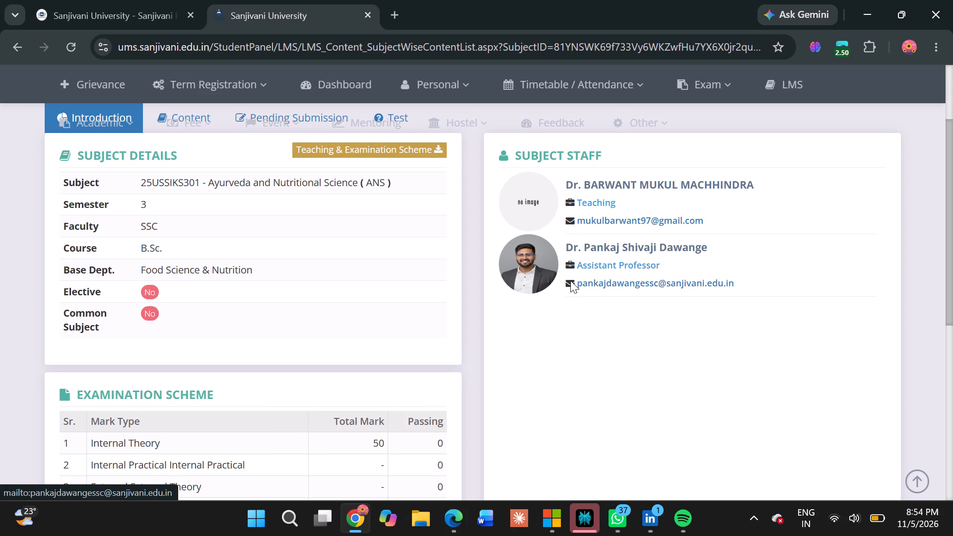
drag(576, 278, 743, 287)
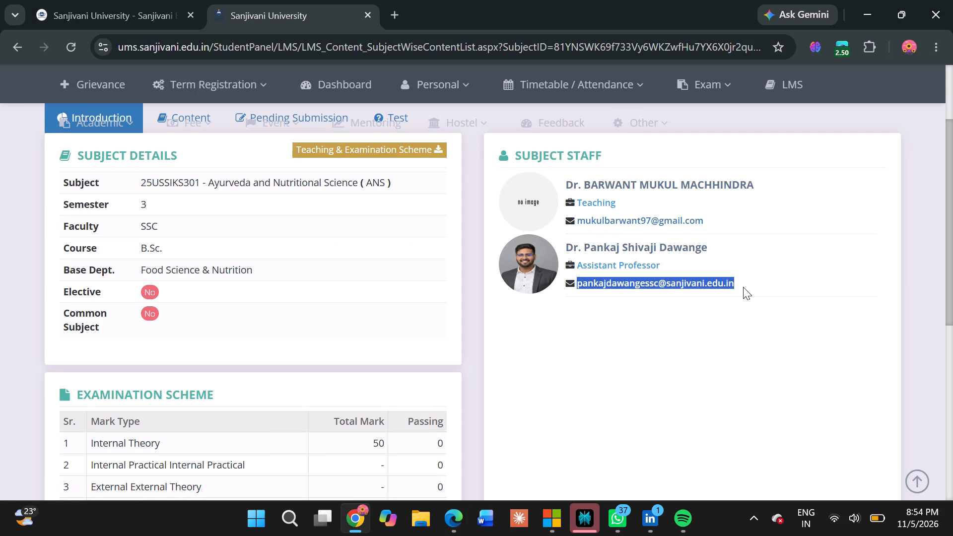
drag(743, 287, 735, 281)
key(ctrl+c)
key(ctrl+c)
key(ctrl+c)
key(ctrl+c)
key(ctrl+c)
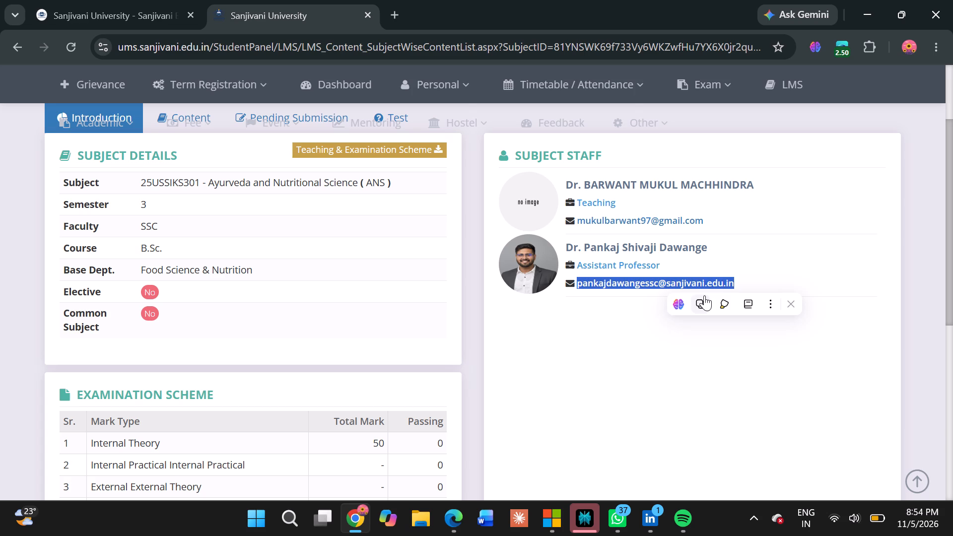
click(704, 295)
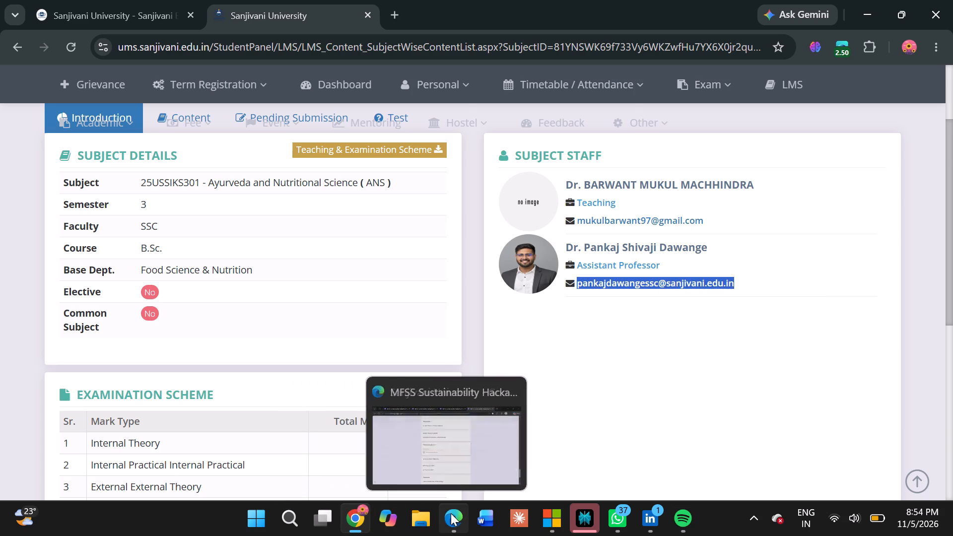
click(449, 469)
click(341, 268)
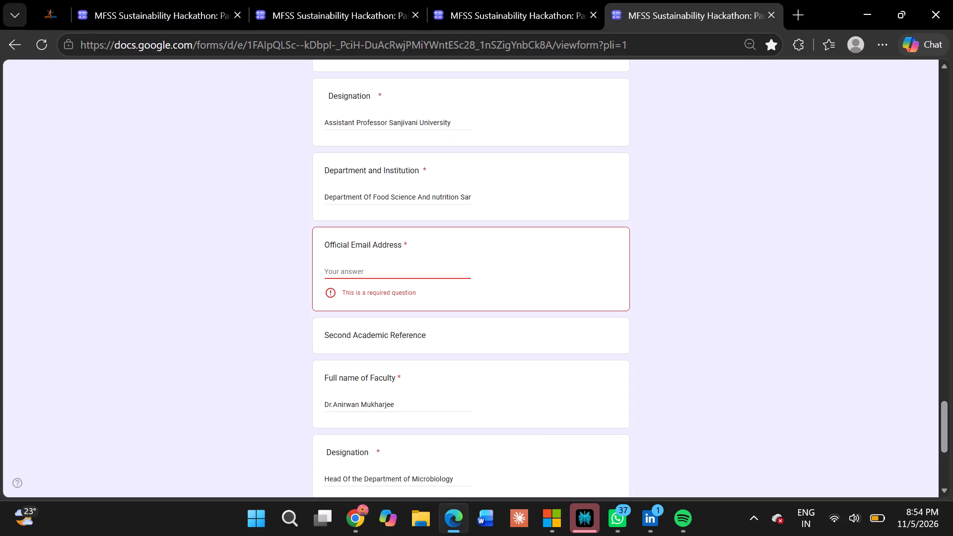
key(ctrl+v)
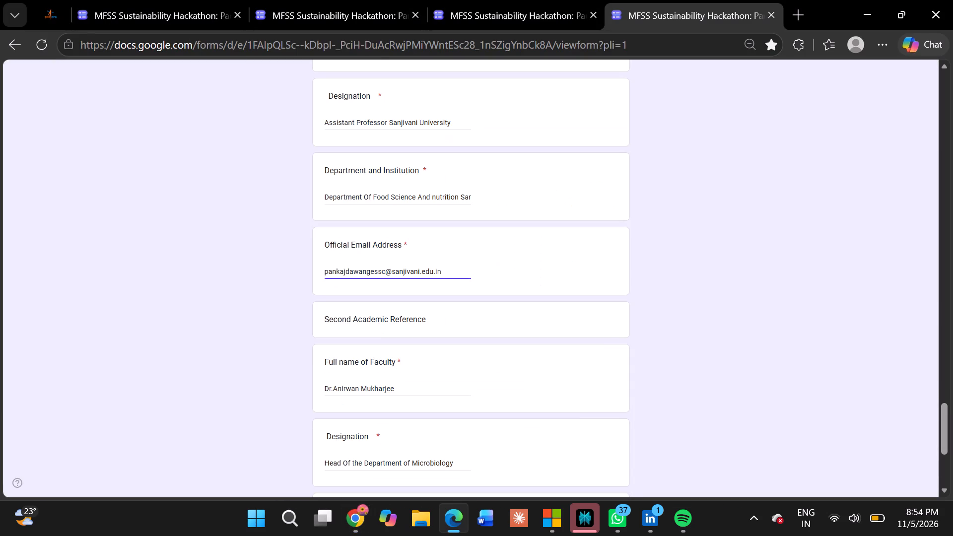
Advance the registration form to the Challenge Selection section.
scroll(341, 268, down, 4)
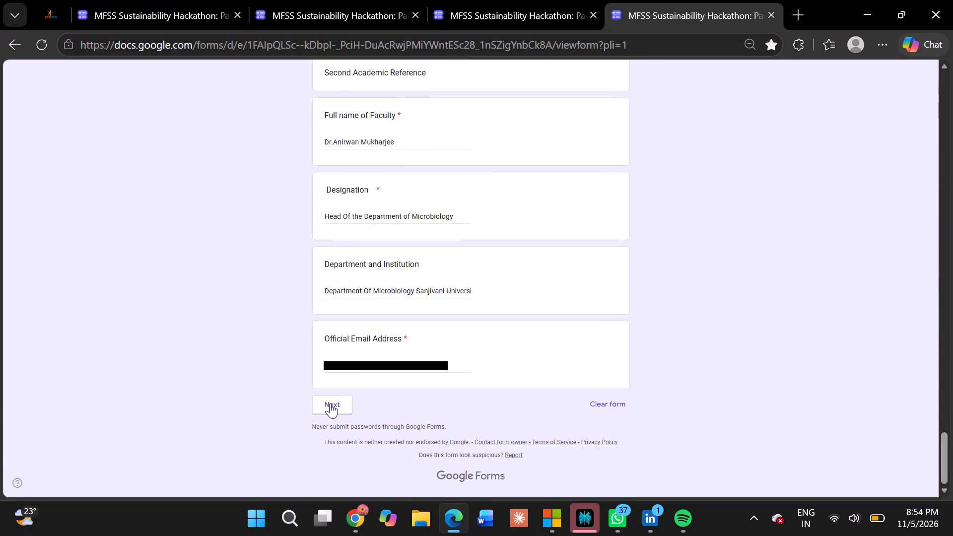
click(330, 403)
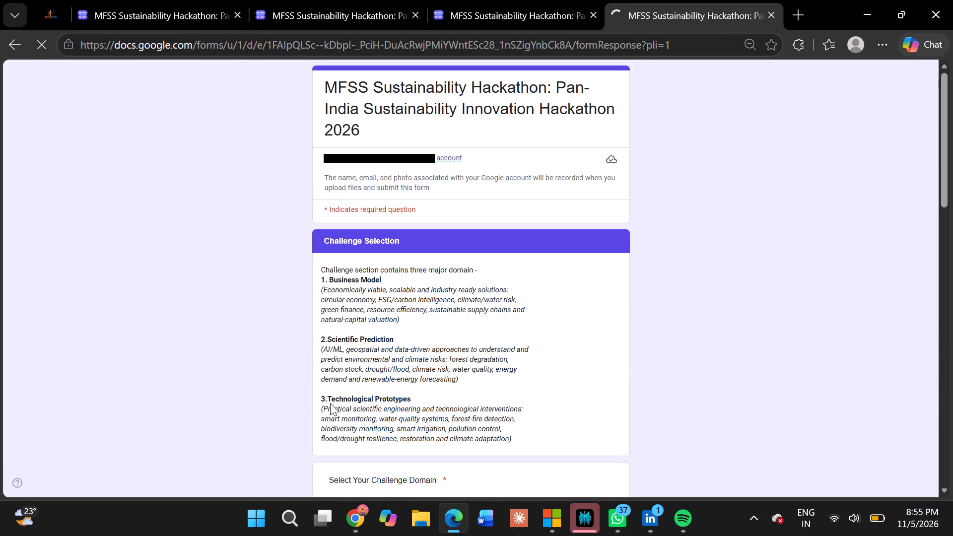
Select Technological Prototypes as the challenge domain.
scroll(330, 403, down, 1)
click(330, 403)
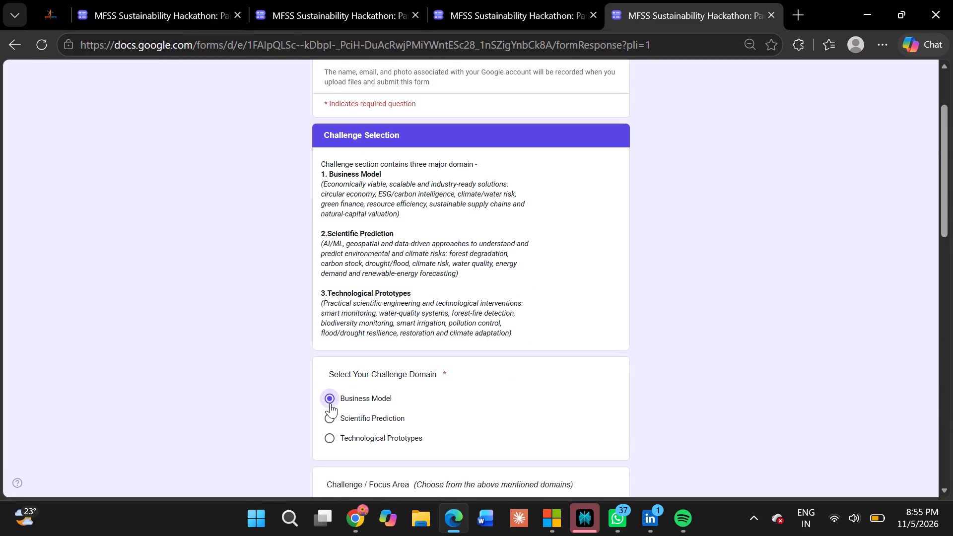
click(333, 441)
Review the remaining challenge questions and the PDF submission document requirements on this form section.
scroll(333, 441, down, 3)
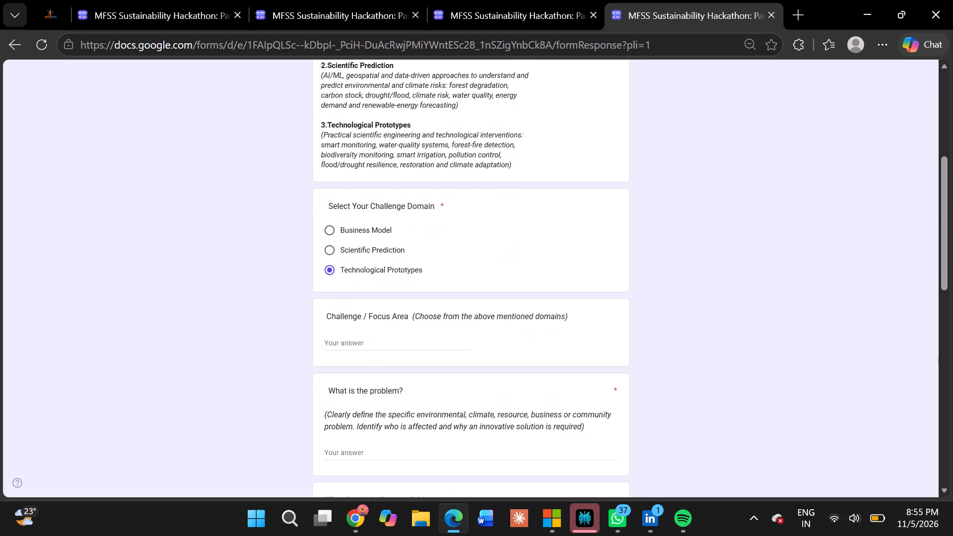
scroll(333, 441, down, 4)
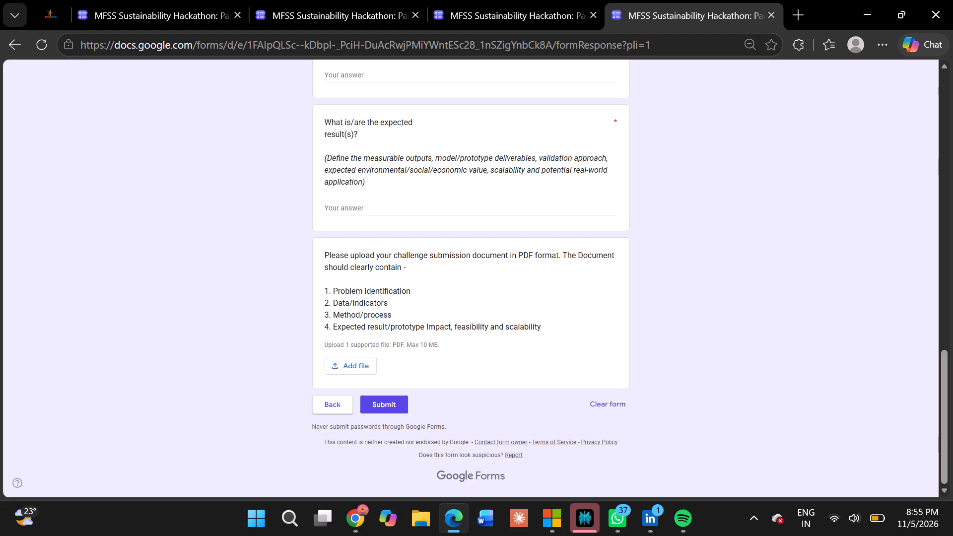
scroll(333, 441, up, 1)
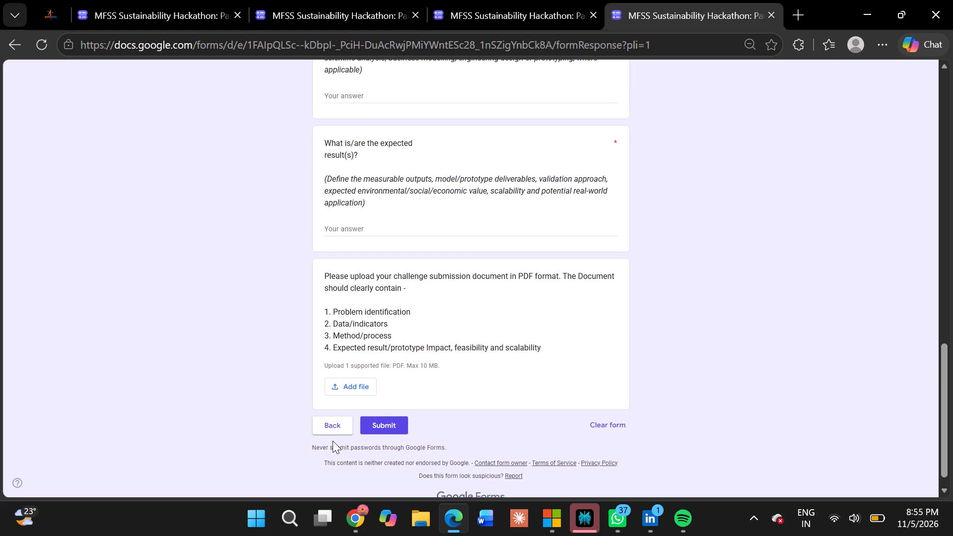
scroll(333, 441, up, 1)
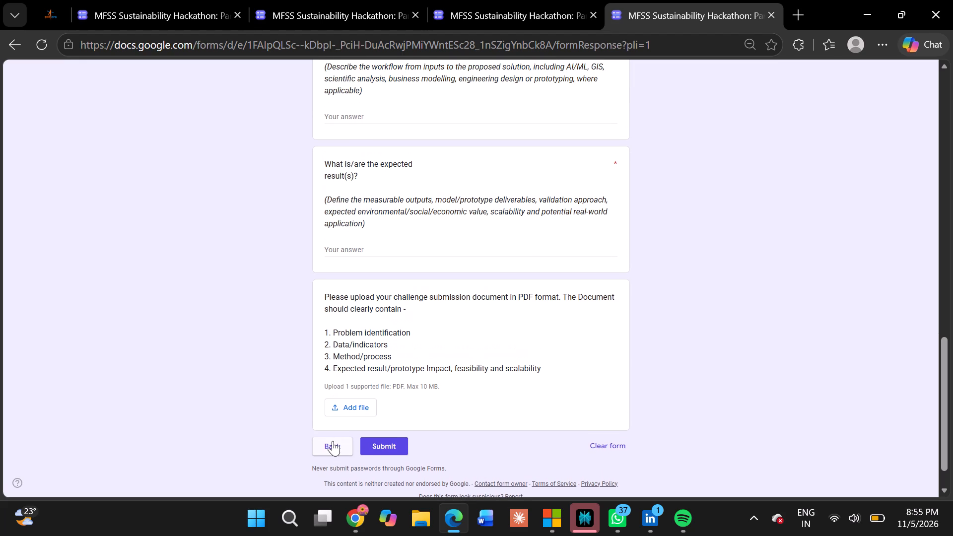
scroll(333, 441, up, 4)
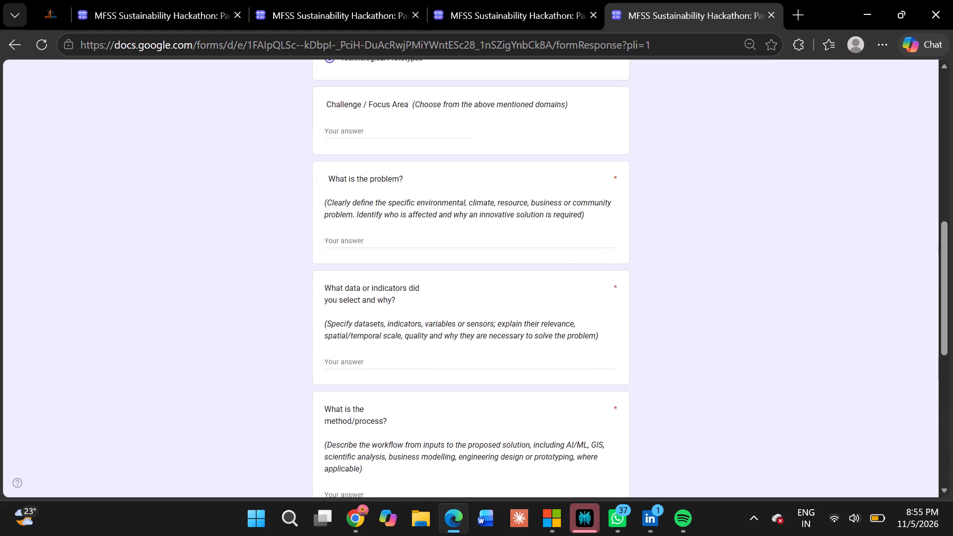
Take a screenshot of the form showing the challenge domain, focus area, problem and data questions.
scroll(333, 441, up, 1)
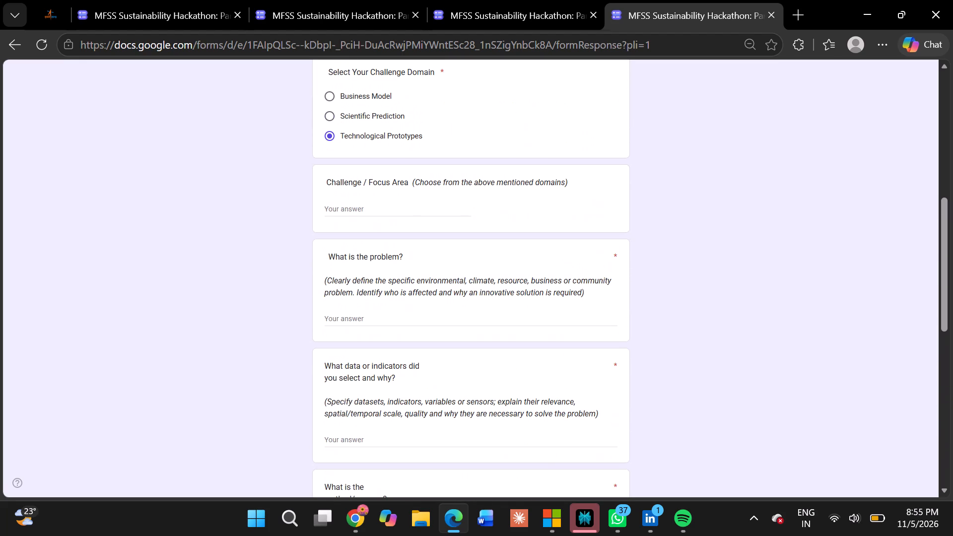
key(Print)
Dismiss the screen-capture overlay and switch to the WhatsApp window.
click(614, 522)
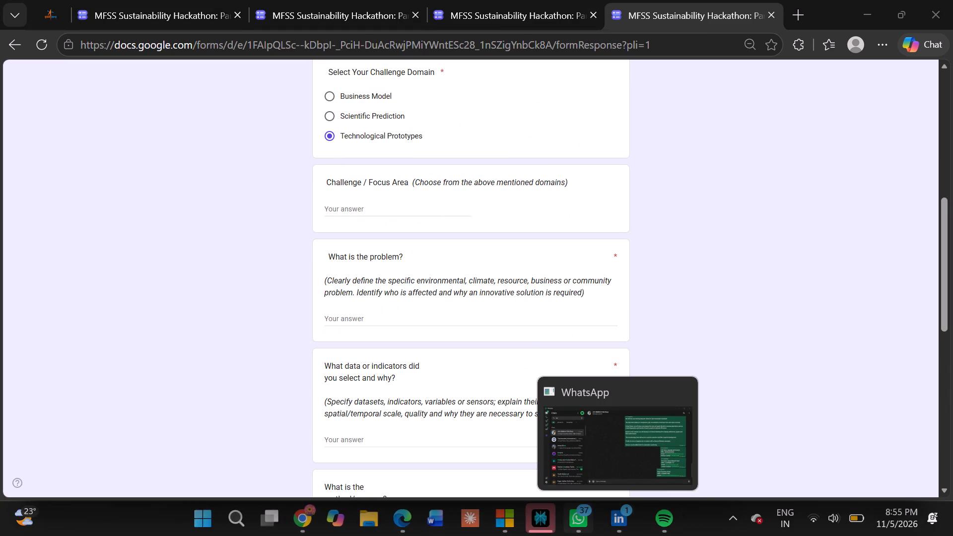
click(614, 522)
double_click(614, 522)
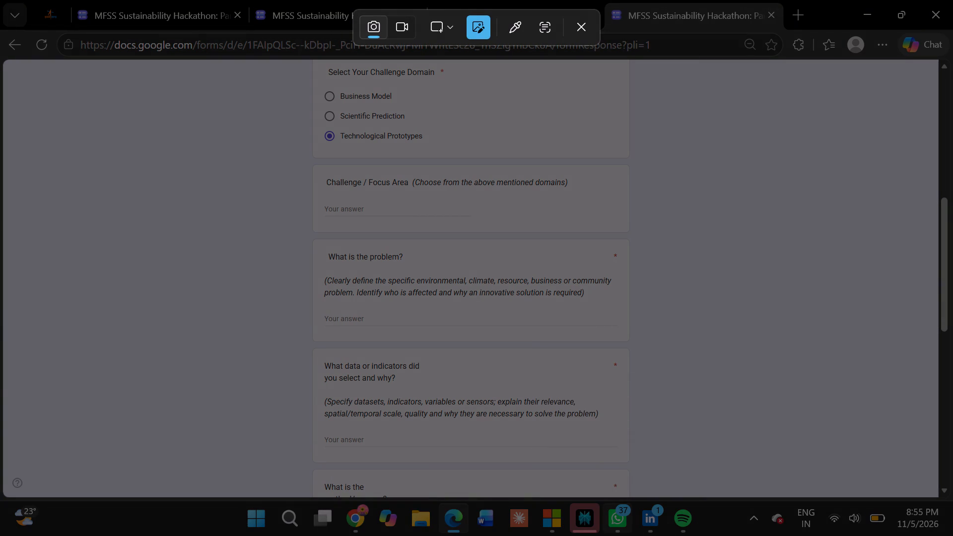
key(BackSpace)
key(Escape)
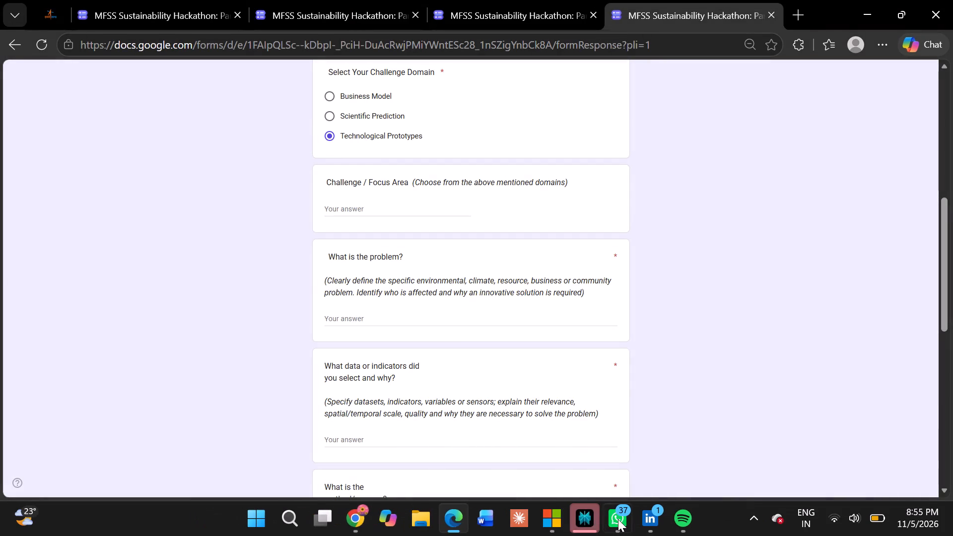
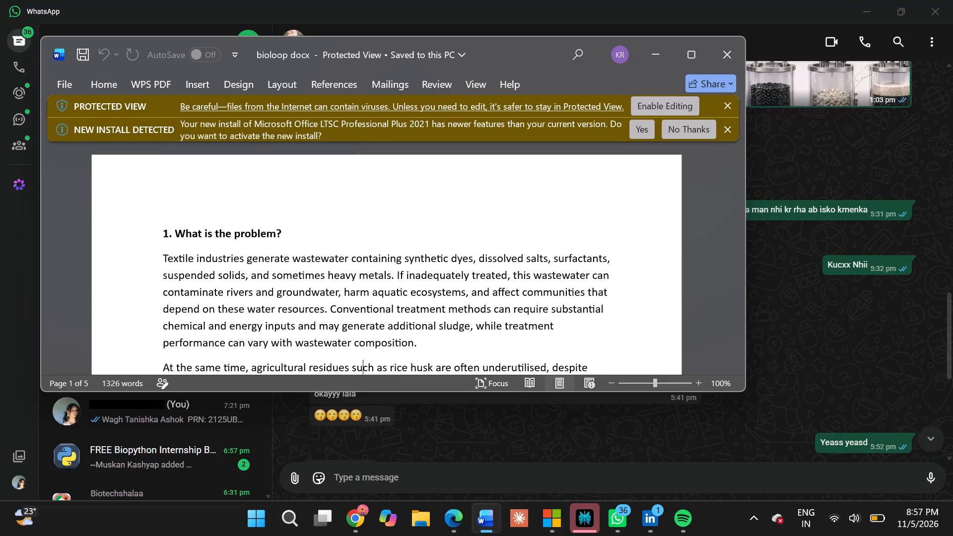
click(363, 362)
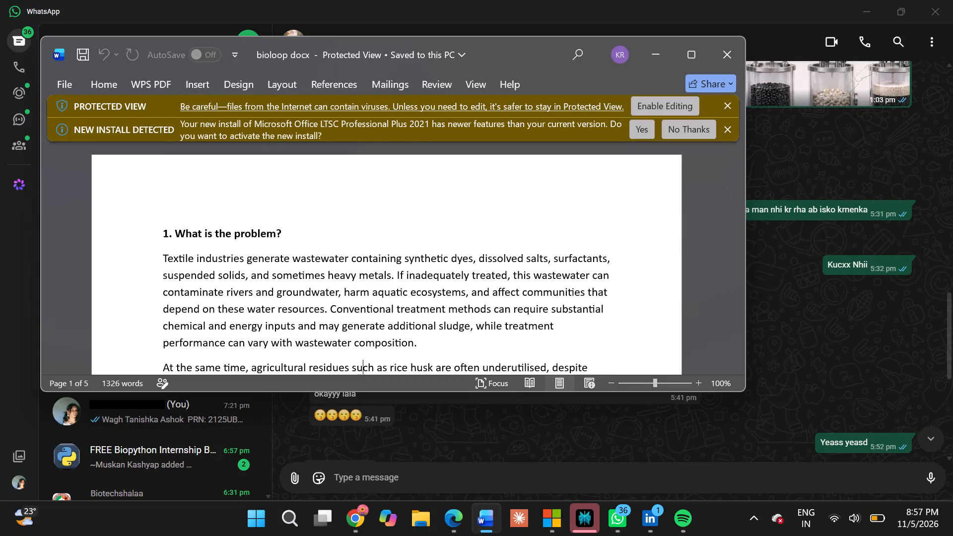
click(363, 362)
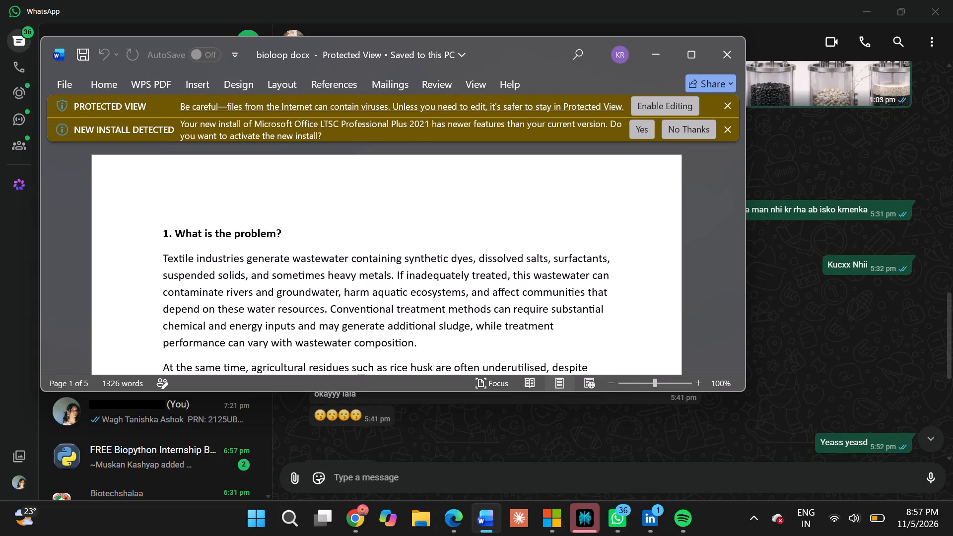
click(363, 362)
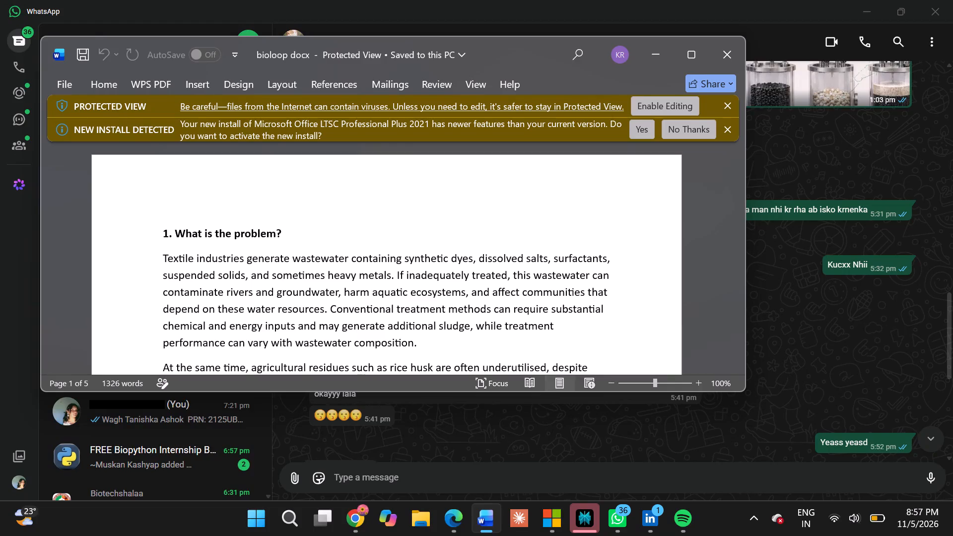
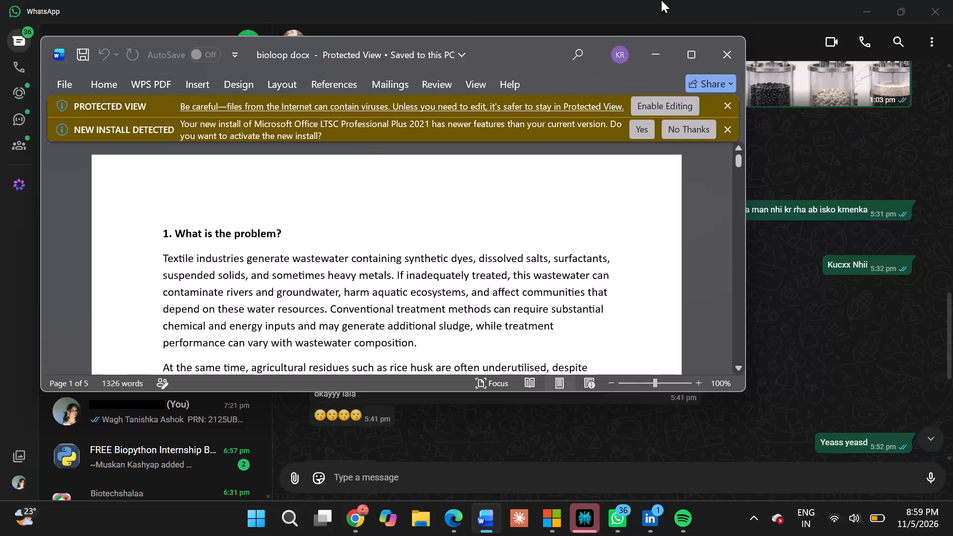
Enlarge the bioloop document and skim its prepared answers from beginning to end.
click(701, 55)
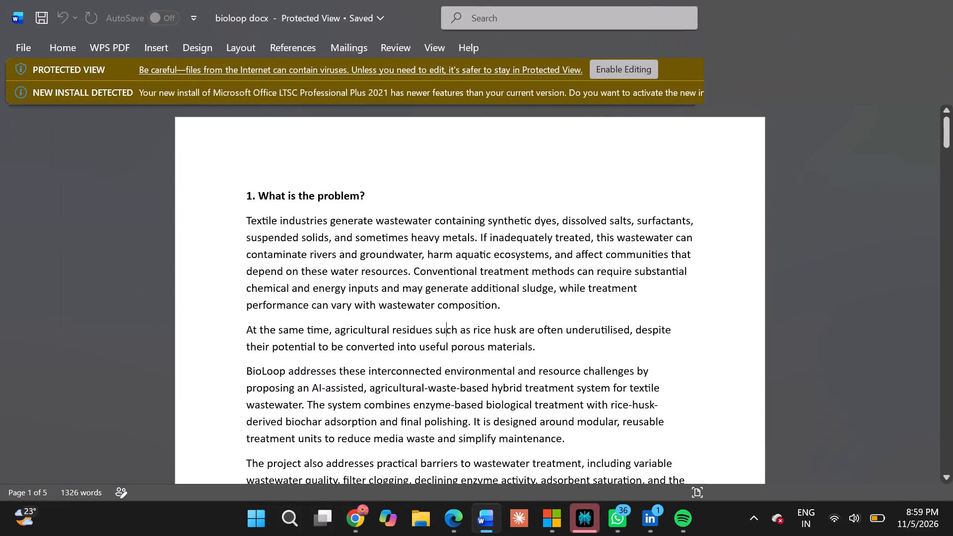
scroll(260, 195, down, 3)
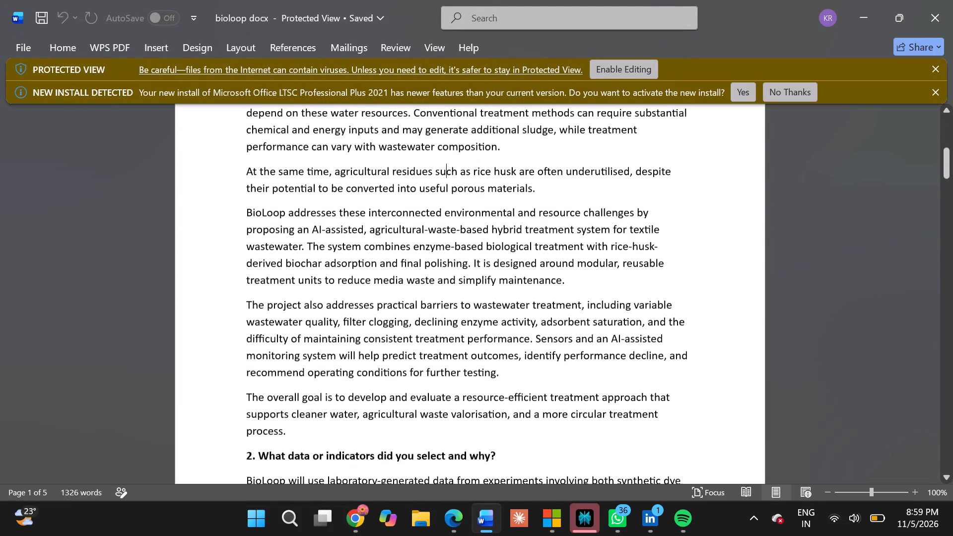
scroll(260, 195, down, 3)
scroll(260, 195, down, 20)
scroll(260, 195, down, 20)
scroll(260, 195, down, 20)
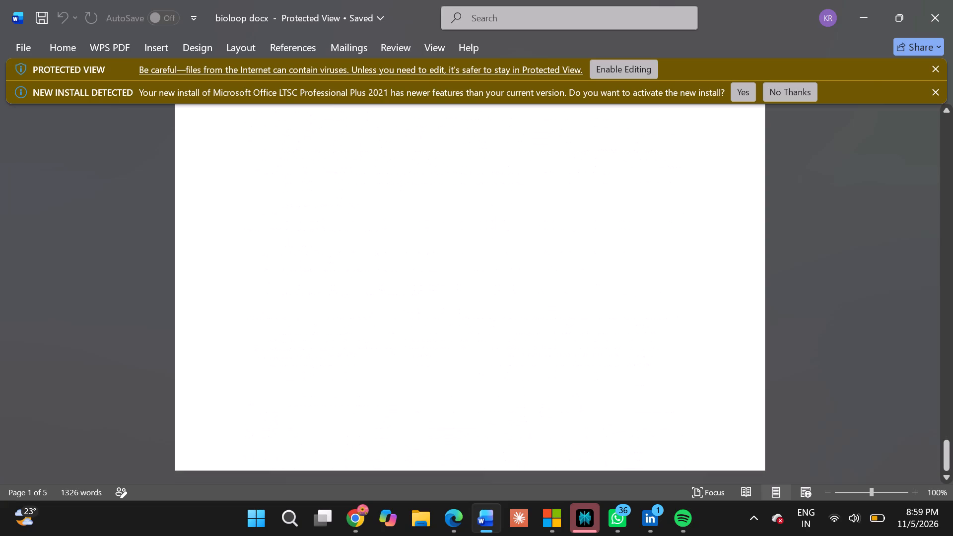
scroll(260, 195, up, 5)
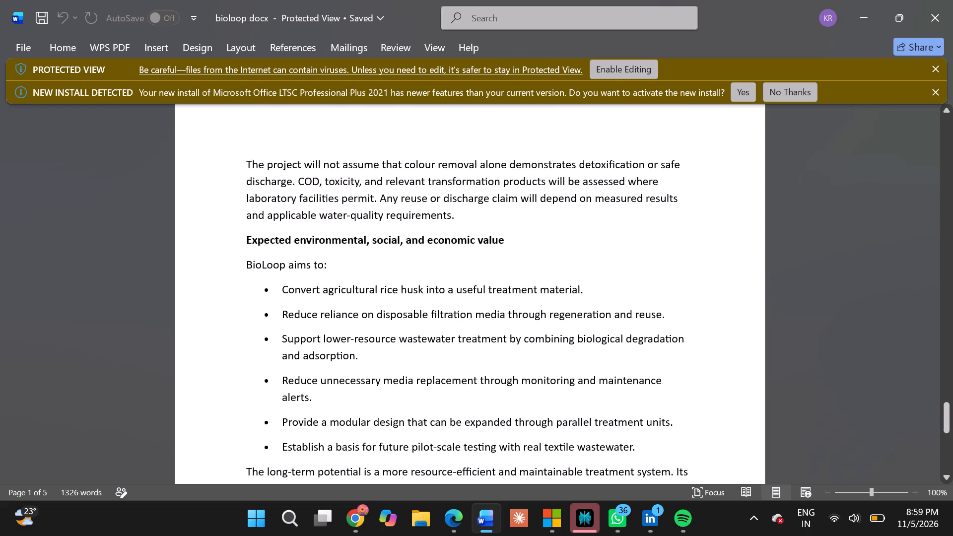
scroll(260, 195, up, 20)
scroll(260, 195, up, 13)
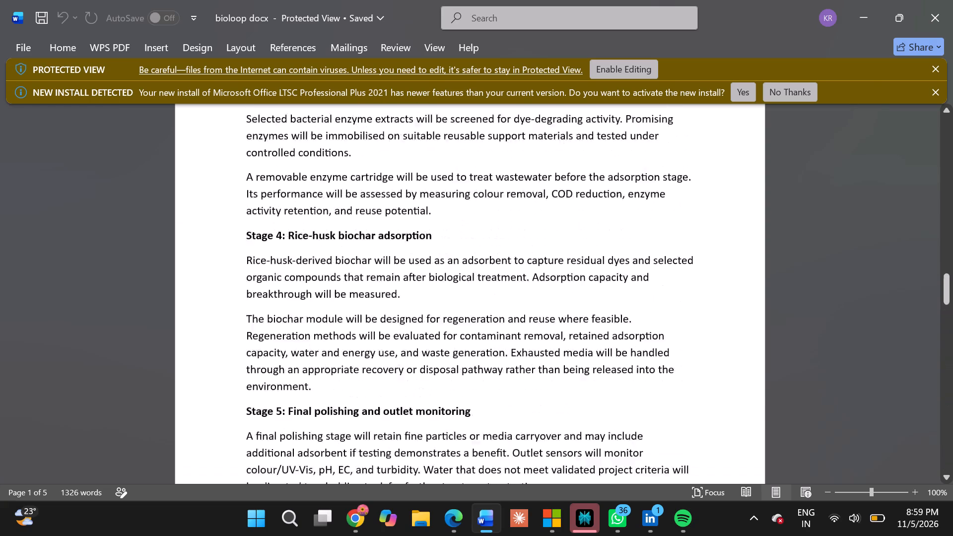
scroll(260, 195, up, 19)
scroll(260, 195, up, 20)
scroll(260, 195, up, 2)
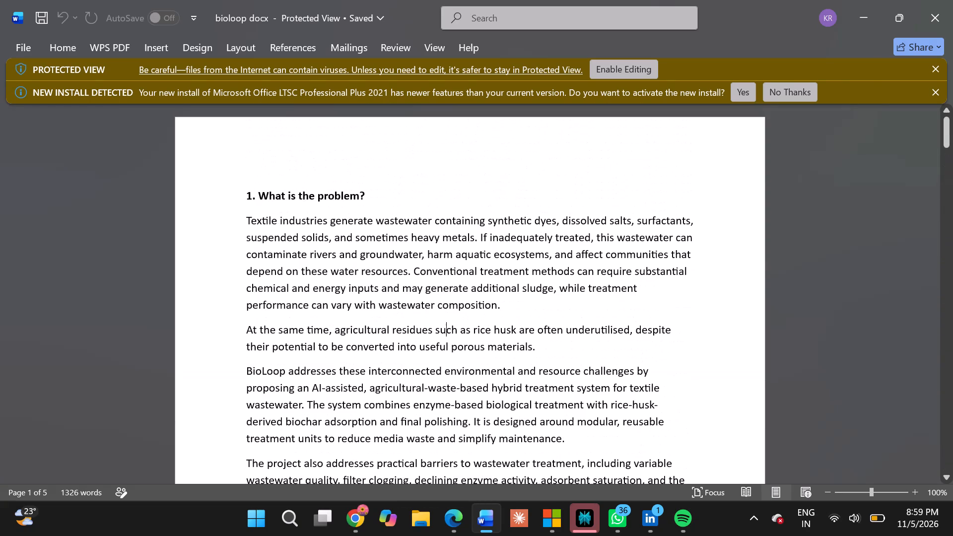
Copy the full answer under "1. What is the problem?", from "Textile industries" to "circular treatment process.", without the heading.
drag(248, 218, 413, 398)
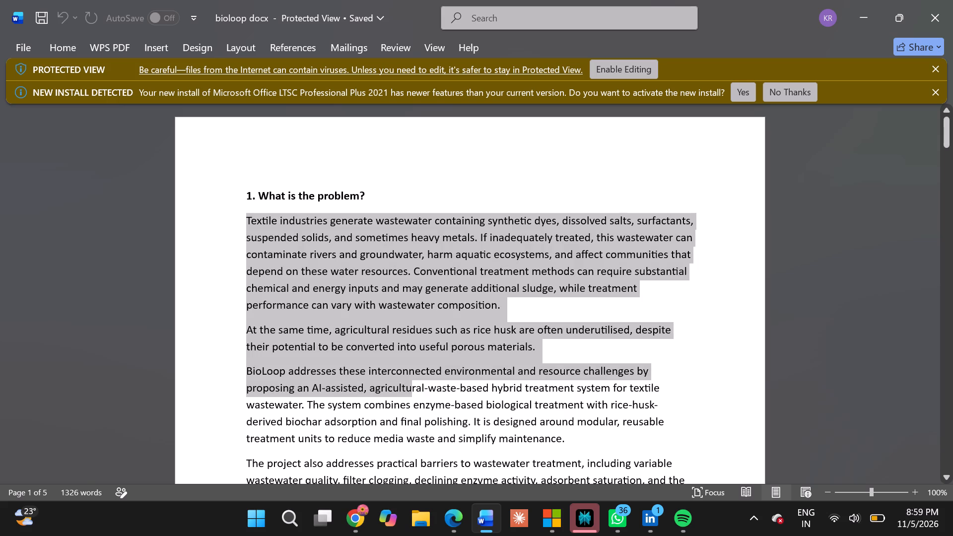
drag(413, 398, 459, 535)
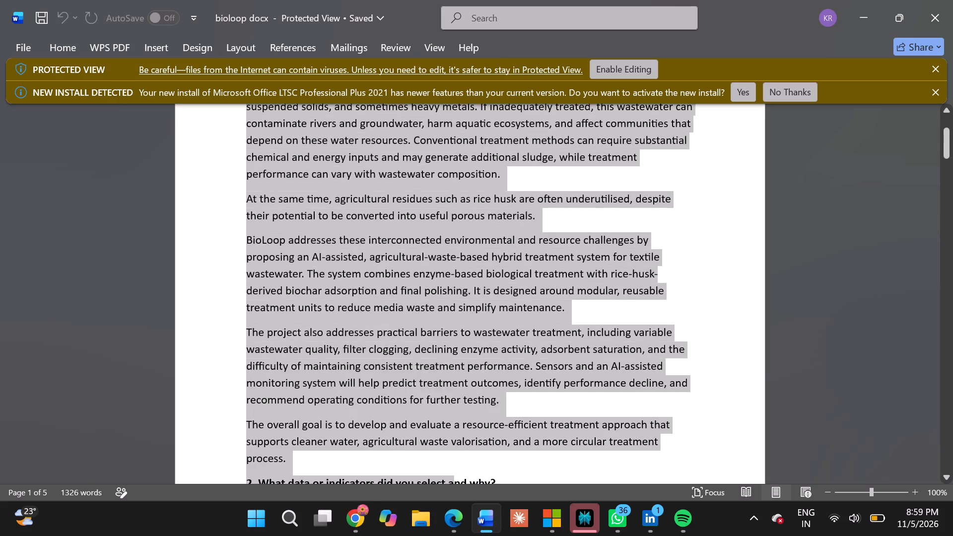
drag(459, 535, 424, 196)
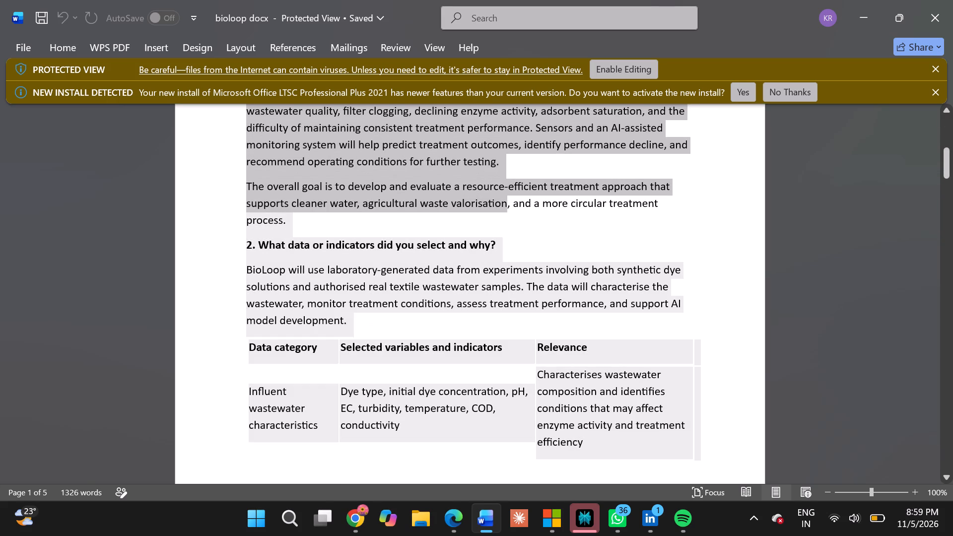
drag(424, 196, 285, 219)
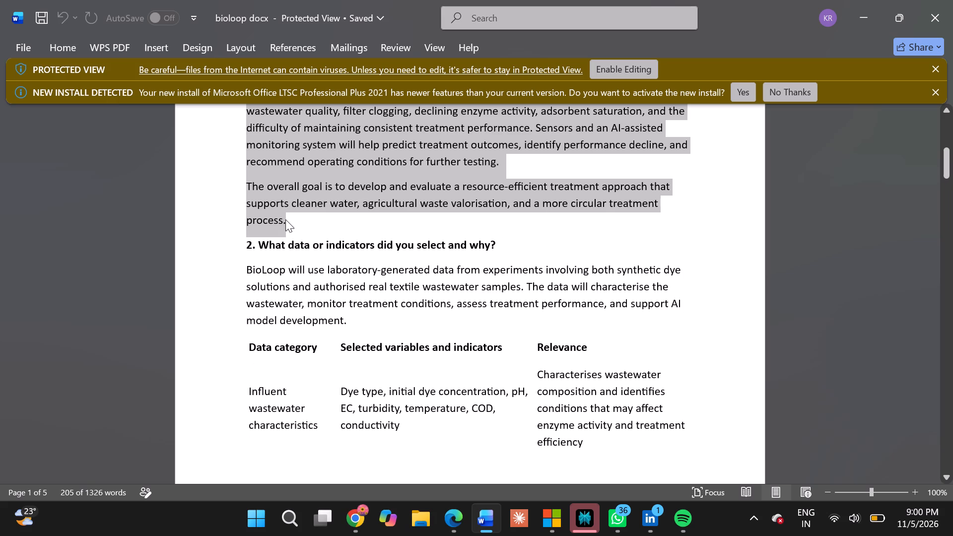
key(ctrl+c)
key(ctrl+c)
key(ctrl+c)
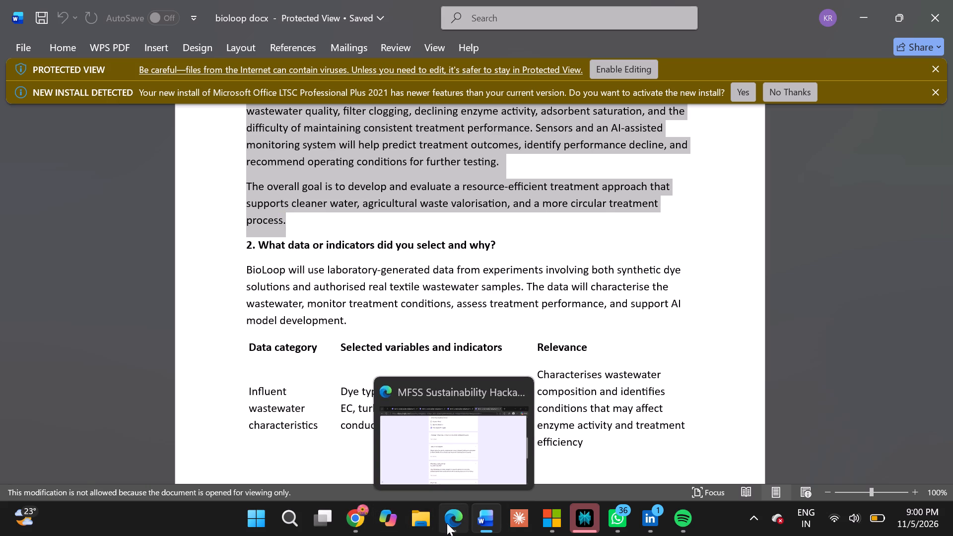
Switch to the registration form in Edge and paste the copied text as the answer to "What is the problem?".
click(457, 443)
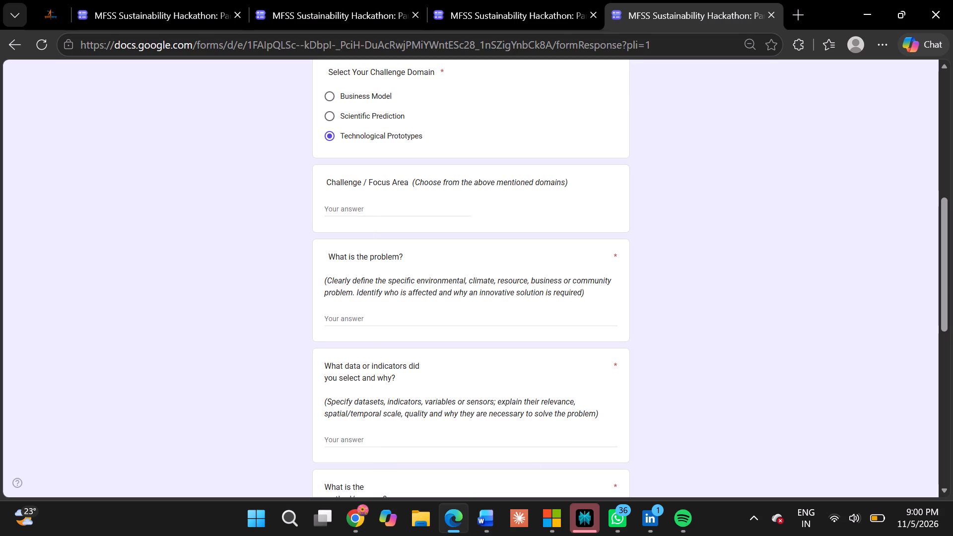
scroll(361, 205, up, 1)
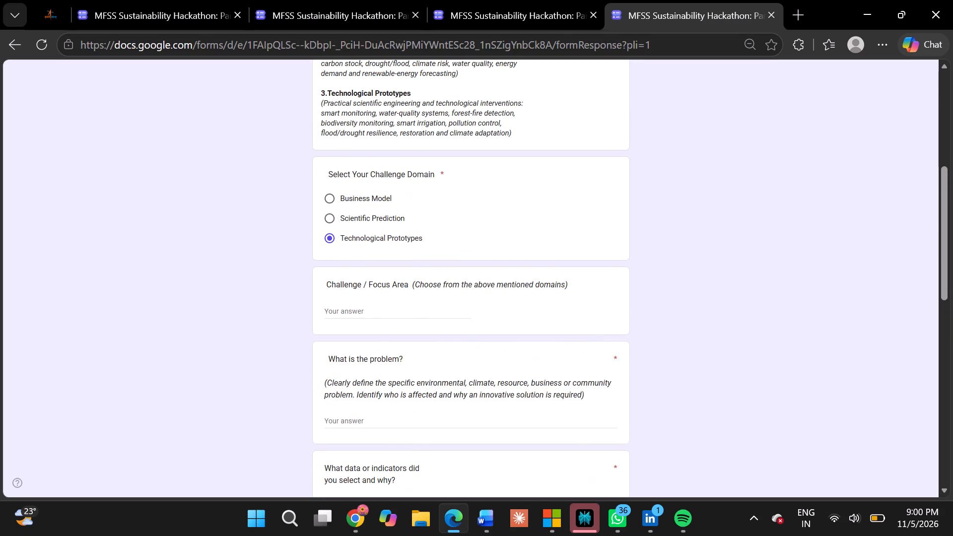
scroll(361, 205, up, 2)
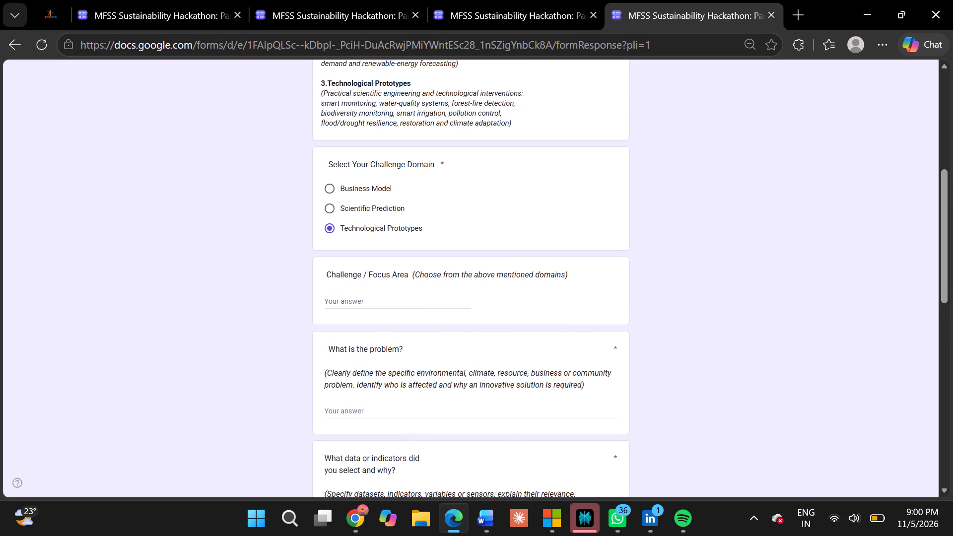
scroll(361, 205, up, 1)
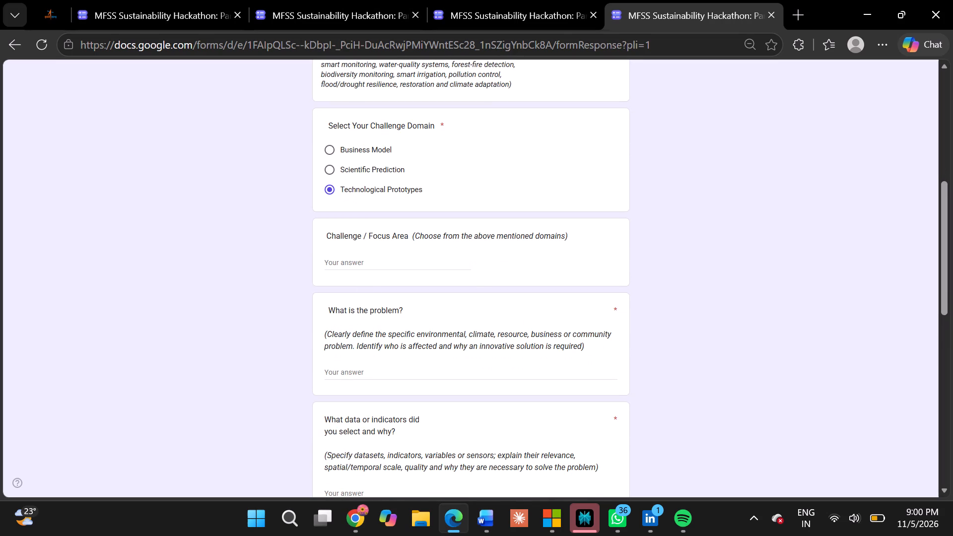
click(344, 369)
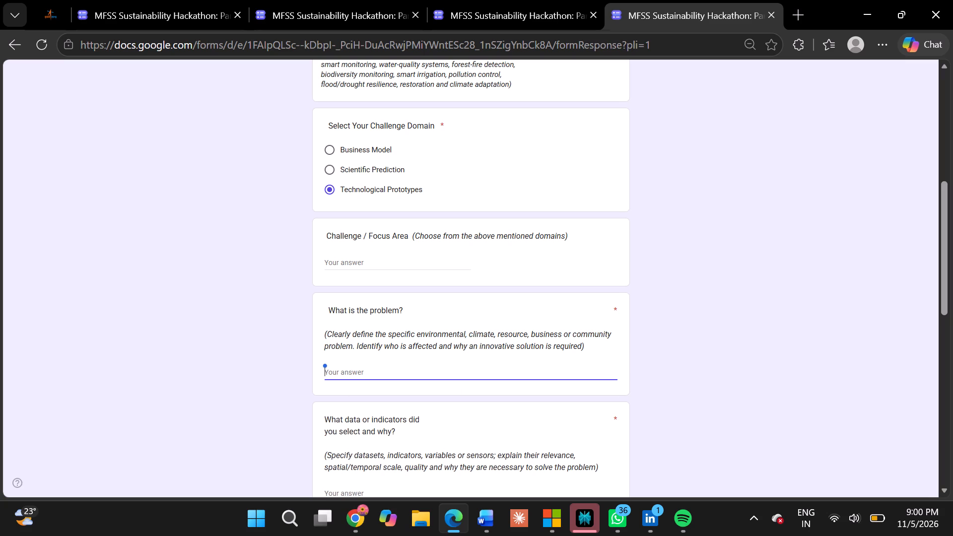
key(ctrl+c)
key(ctrl+v)
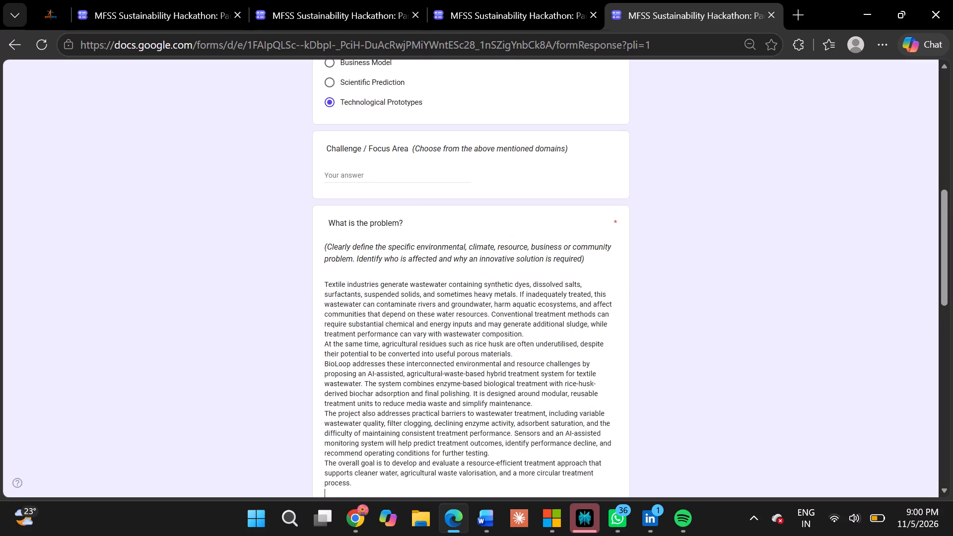
scroll(344, 369, down, 2)
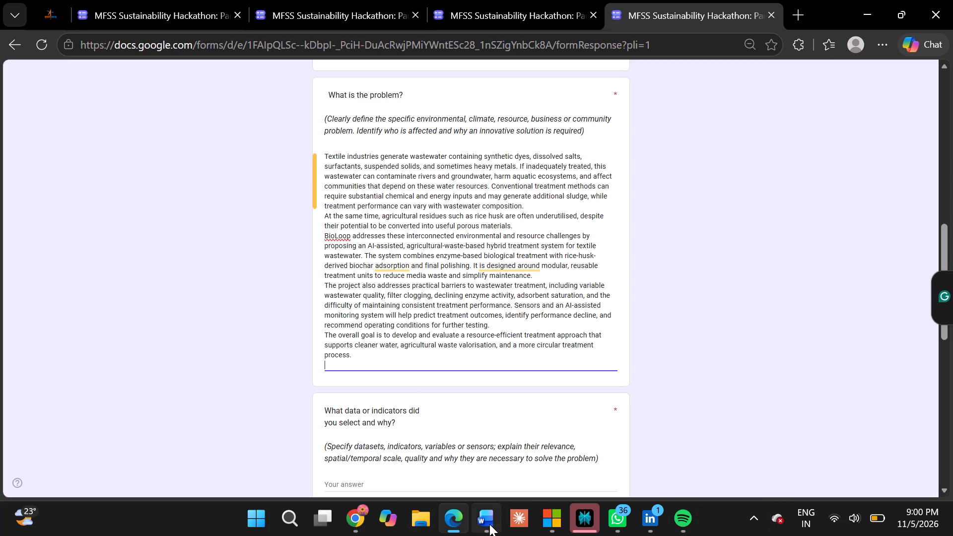
In the Word document, copy section 2 on data and indicators, including its heading, table and closing paragraphs, up to the section 3 heading.
click(492, 450)
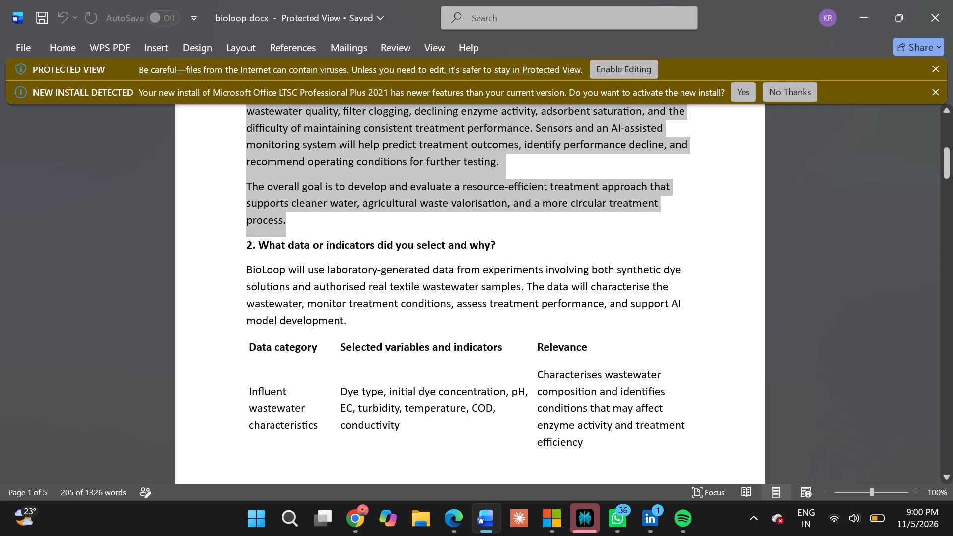
click(192, 297)
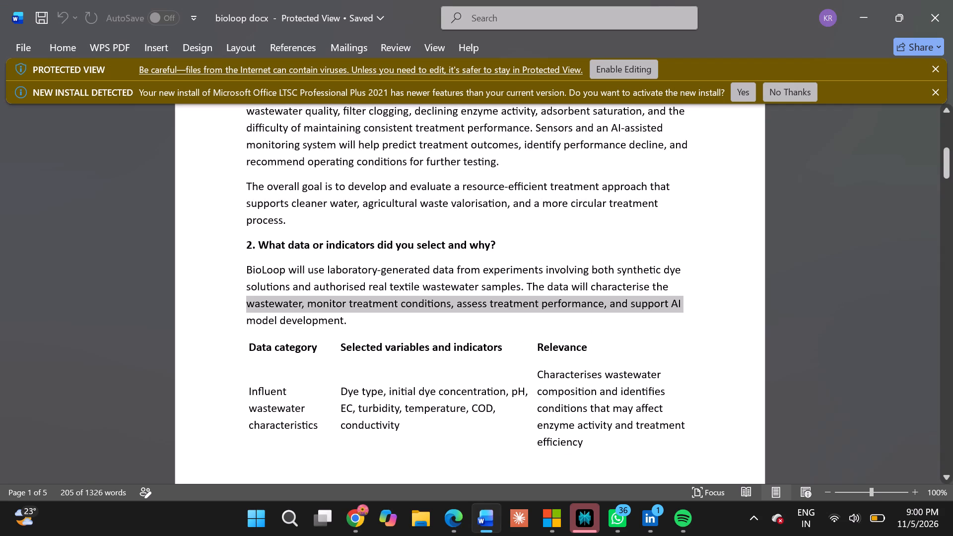
drag(249, 242, 422, 392)
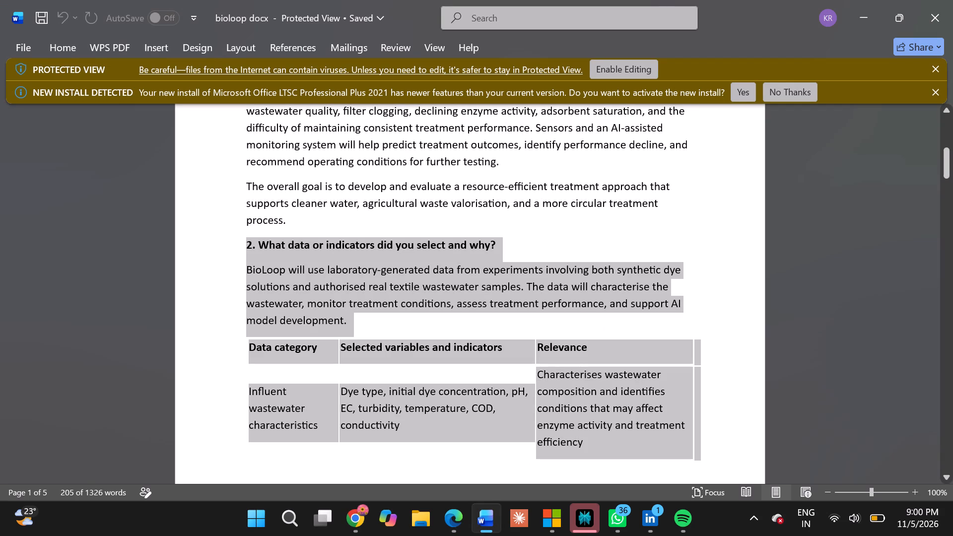
drag(422, 392, 451, 497)
scroll(451, 493, up, 1)
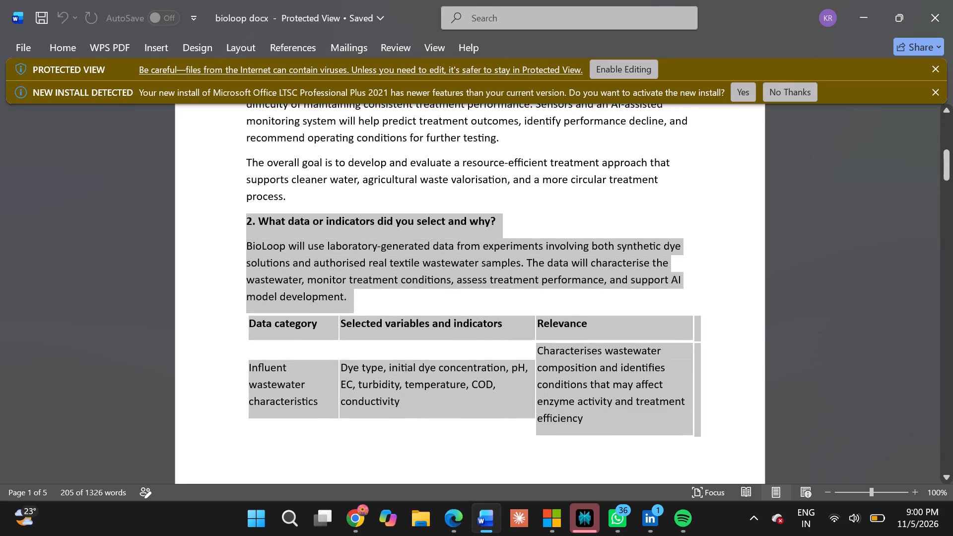
scroll(451, 497, up, 1)
drag(451, 497, 458, 524)
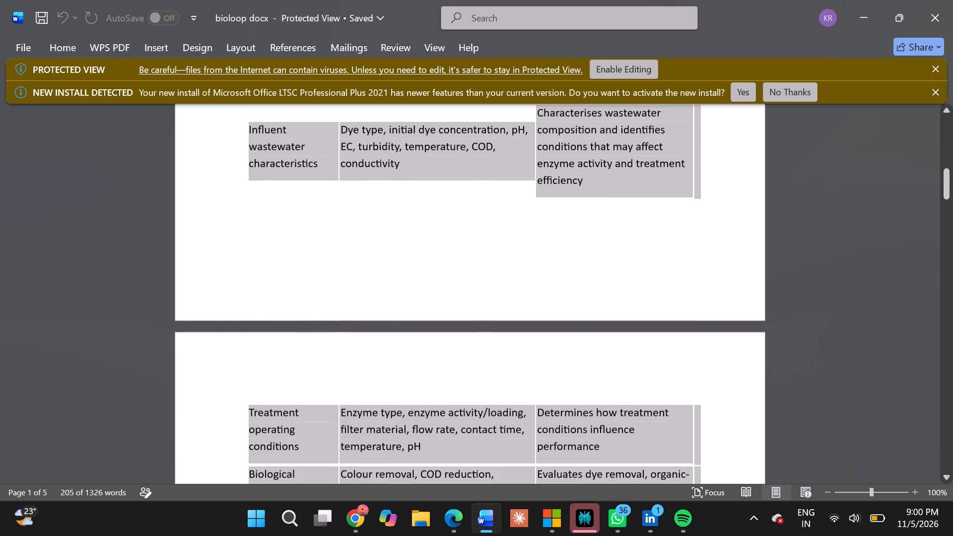
drag(458, 524, 475, 535)
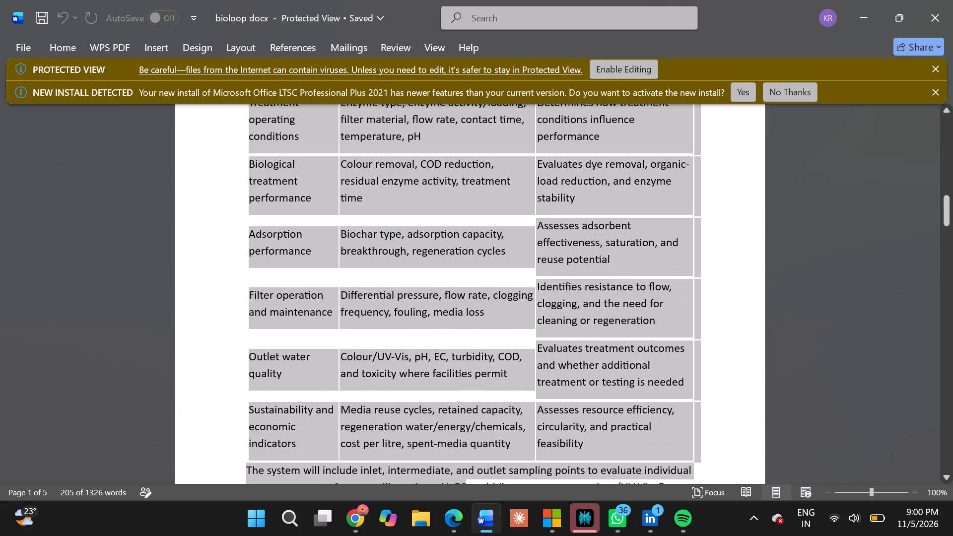
scroll(478, 535, left, 1)
drag(475, 535, 511, 496)
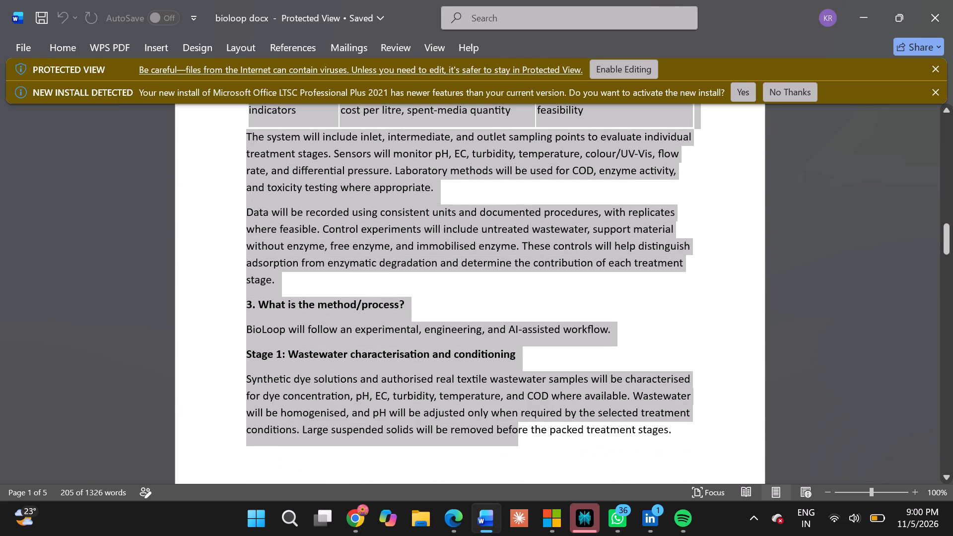
scroll(511, 496, left, 1)
drag(511, 496, 275, 280)
scroll(275, 280, left, 1)
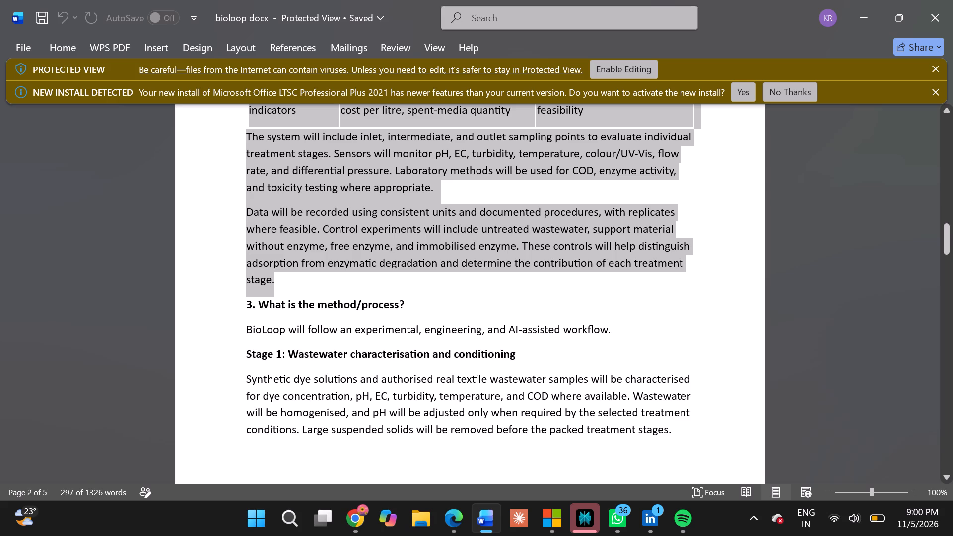
key(ctrl+c)
key(ctrl+c)
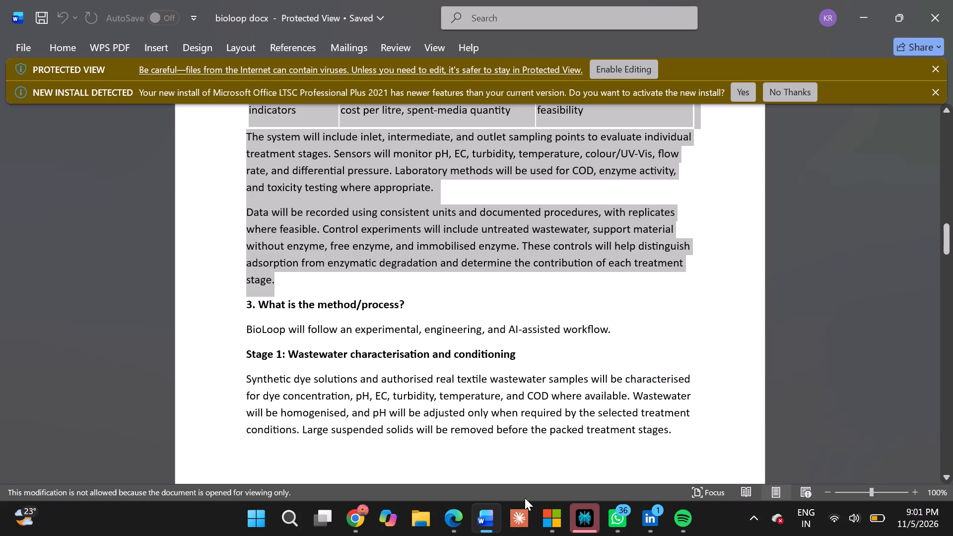
Return to the form in Edge and paste the copied section as the answer to "What data or indicators did you select and why?".
click(458, 469)
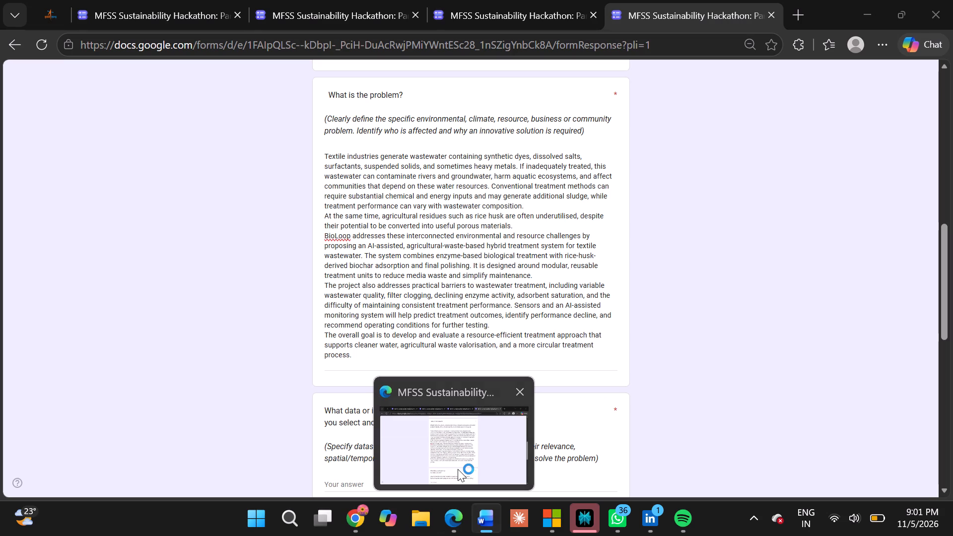
scroll(389, 464, down, 1)
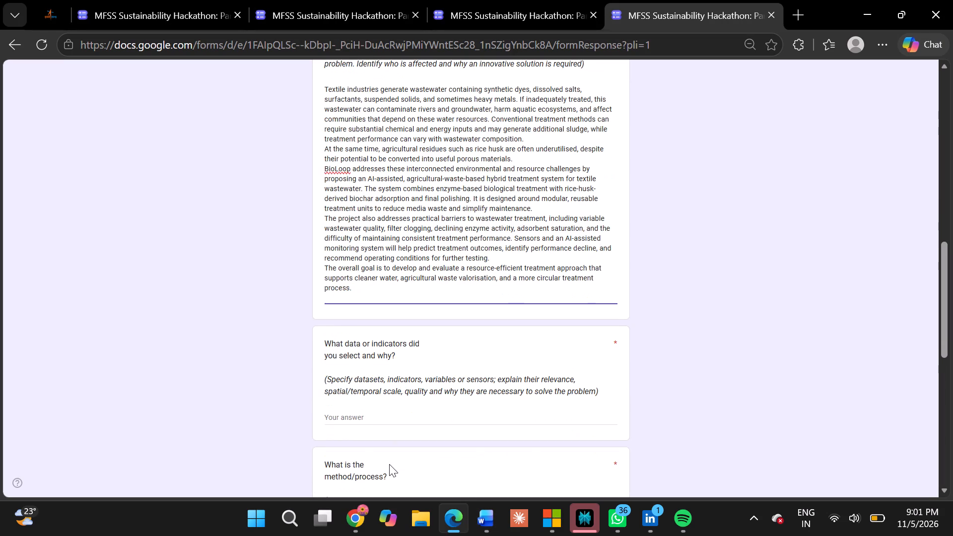
click(355, 414)
click(328, 414)
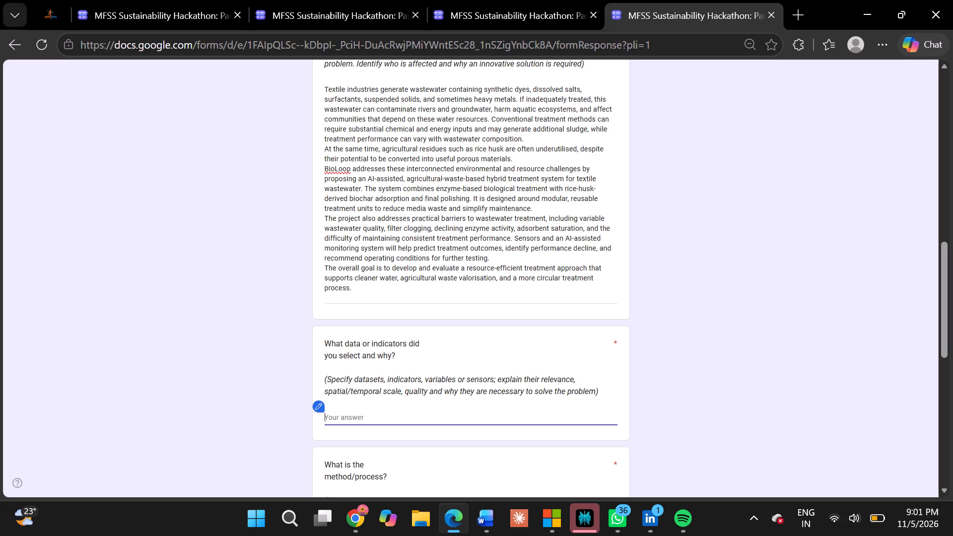
key(ctrl+v)
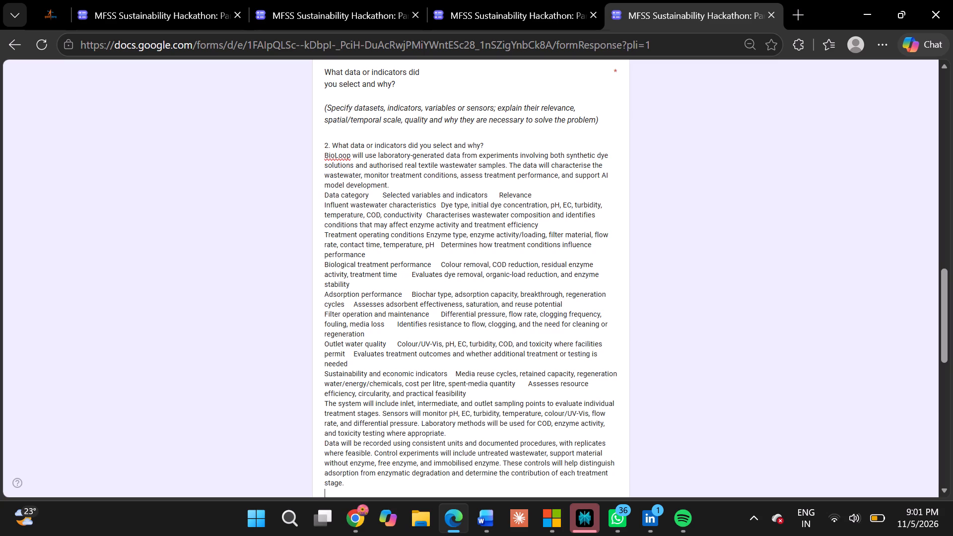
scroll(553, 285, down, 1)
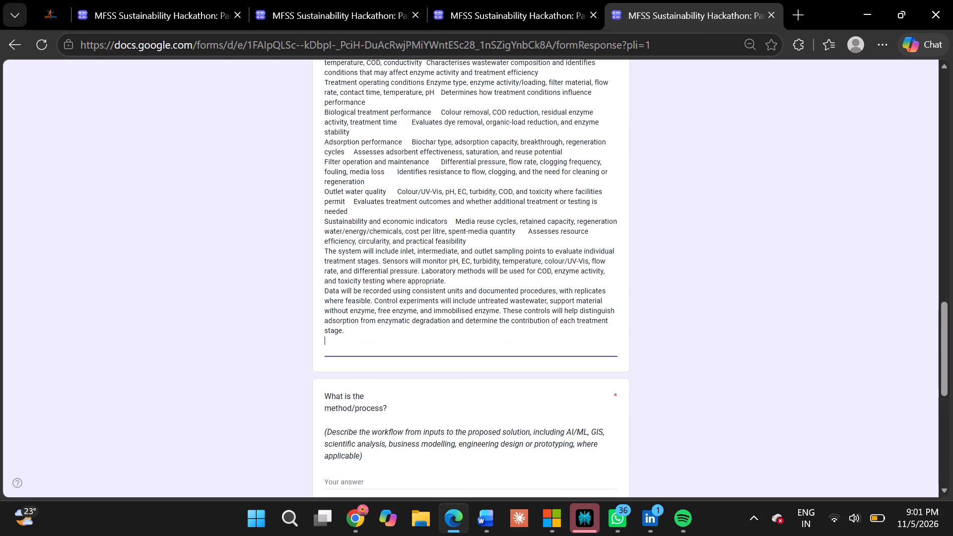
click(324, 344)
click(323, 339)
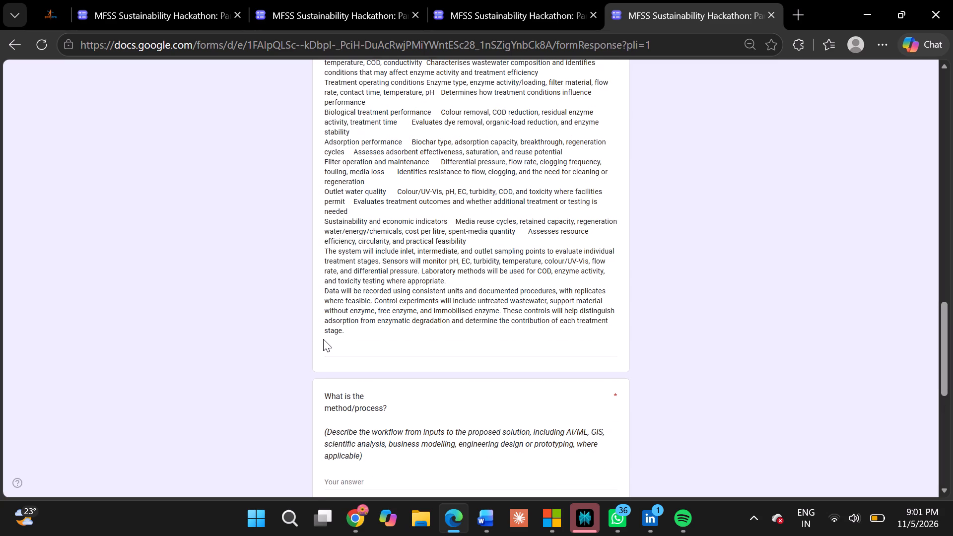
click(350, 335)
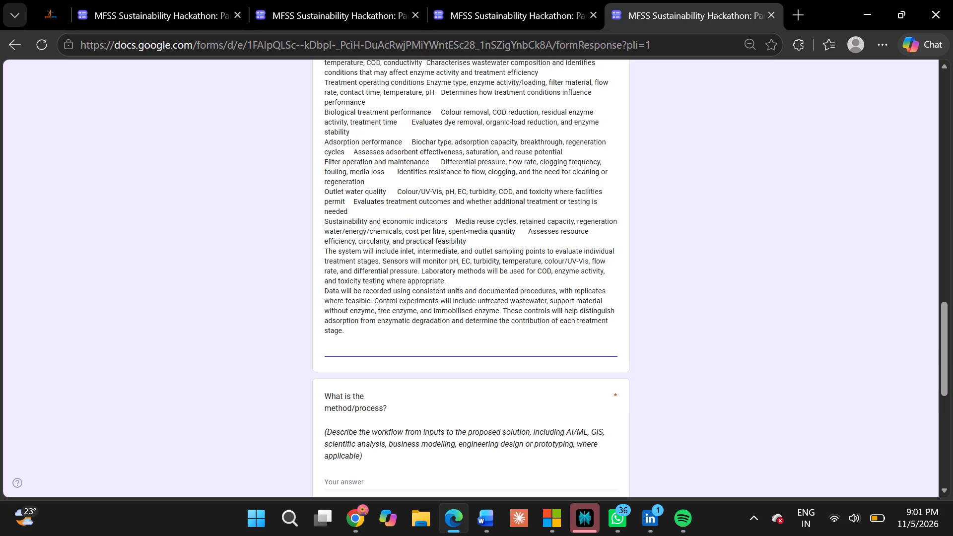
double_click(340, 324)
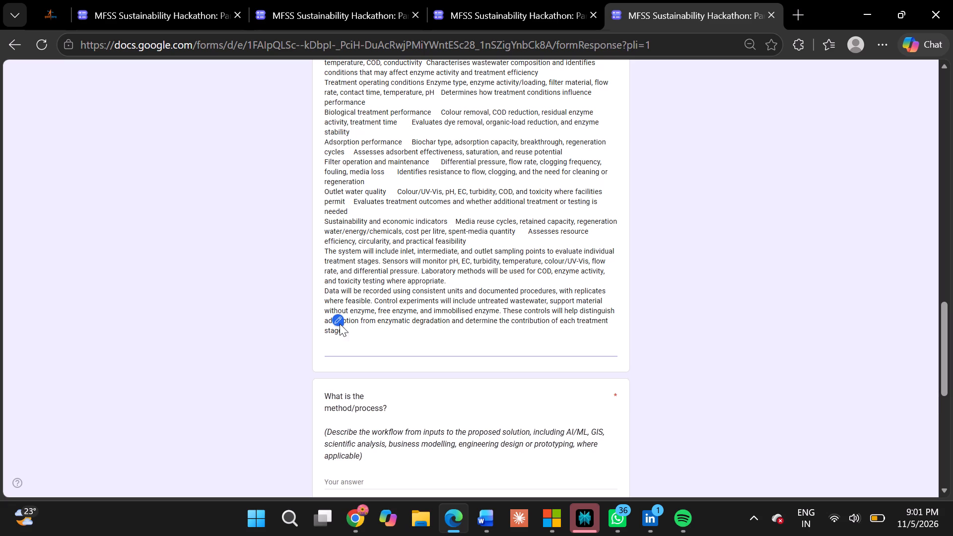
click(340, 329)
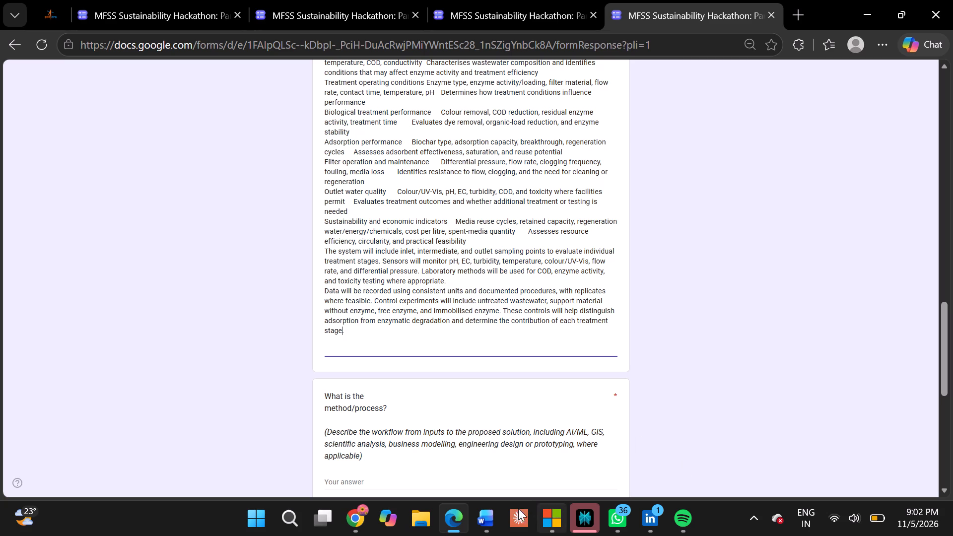
Switch to the bioloop document in Word and look back through section 2 from its closing paragraphs up to its heading.
click(500, 450)
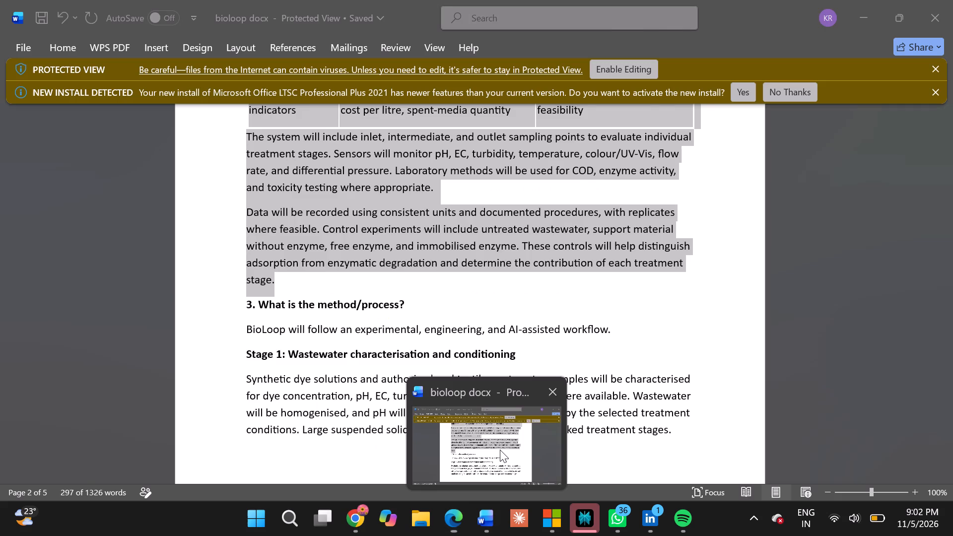
click(499, 313)
scroll(499, 313, up, 1)
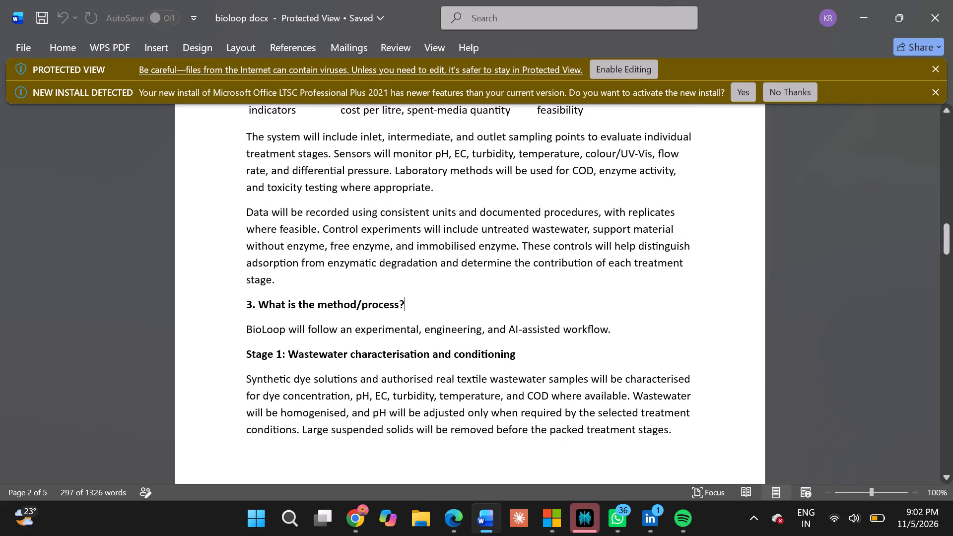
scroll(499, 313, up, 1)
scroll(621, 327, up, 2)
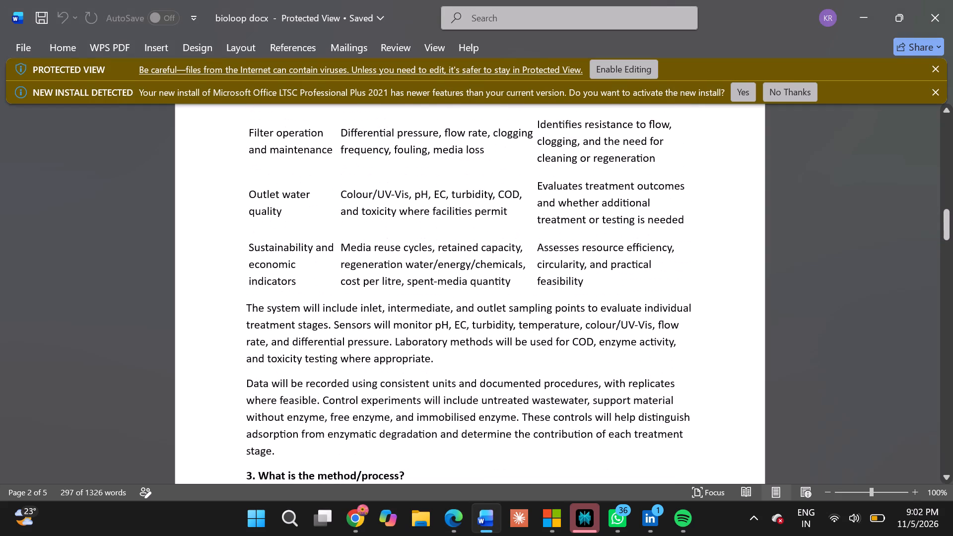
scroll(621, 327, up, 2)
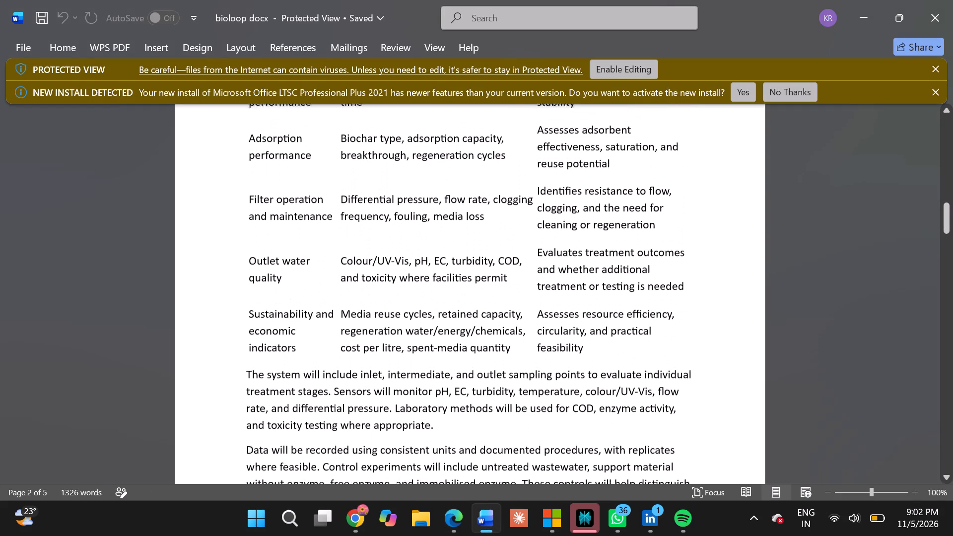
scroll(621, 327, up, 3)
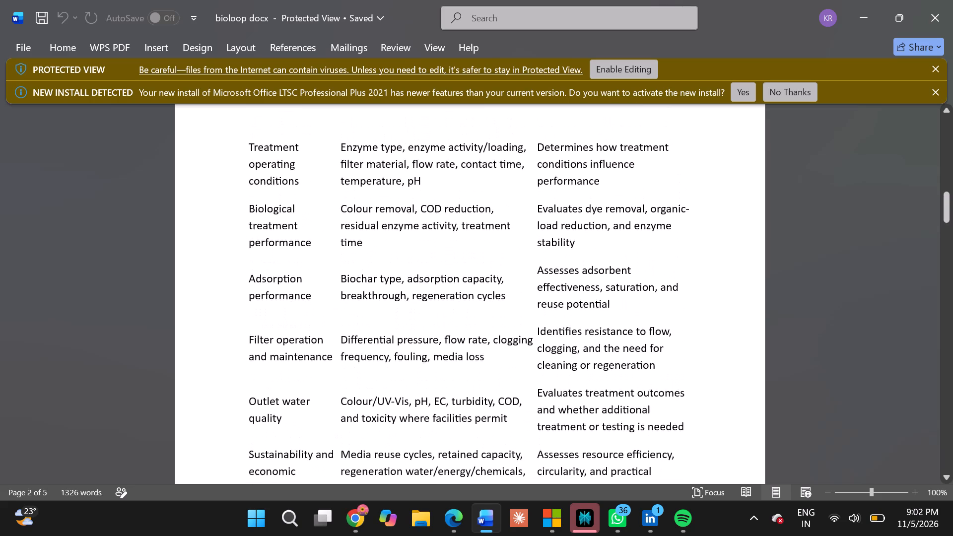
scroll(621, 327, up, 2)
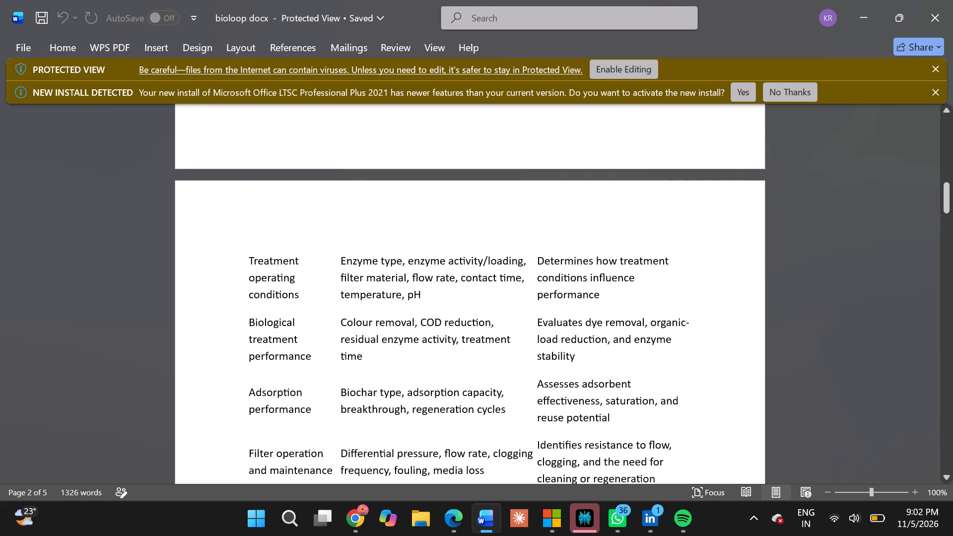
scroll(491, 355, up, 2)
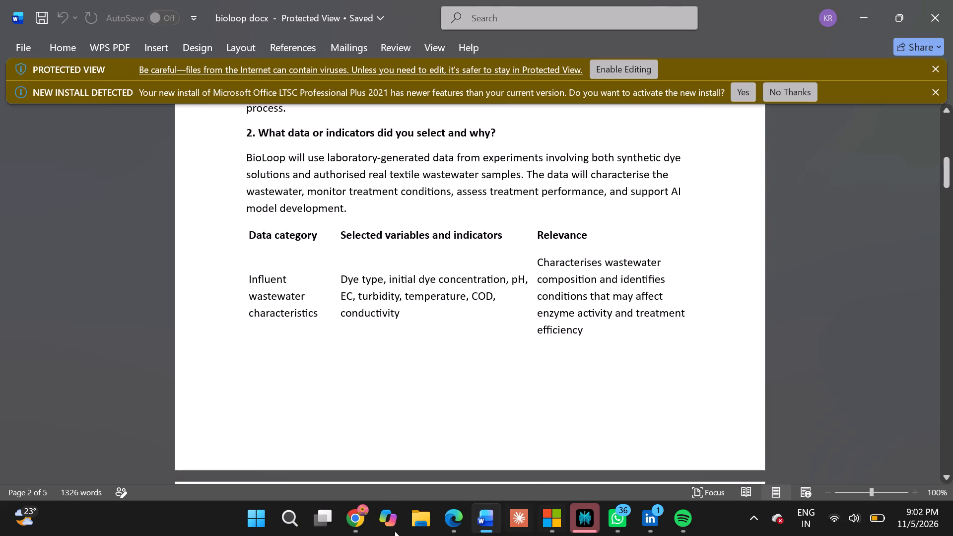
Arrange the Word document and the Edge registration form side by side, each filling half of the screen.
click(901, 24)
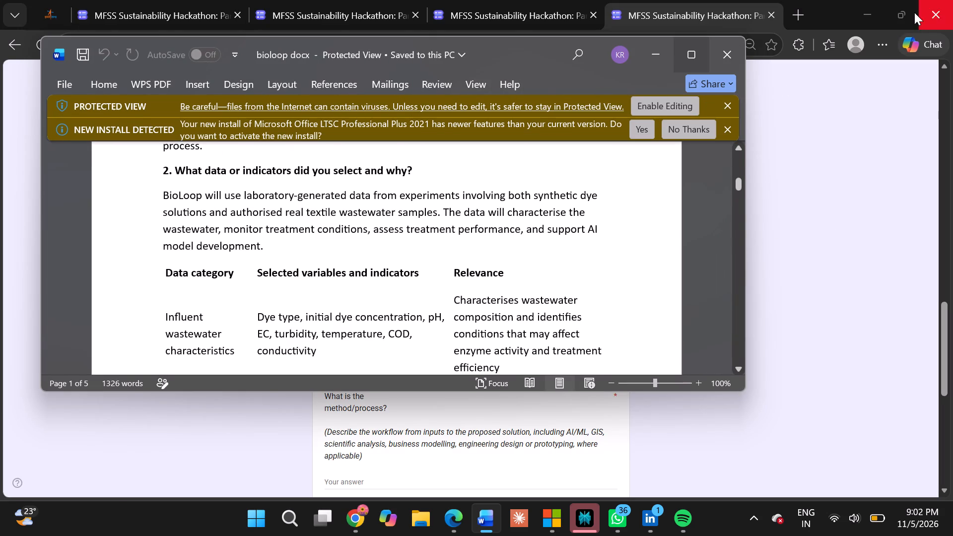
drag(698, 50, 693, 47)
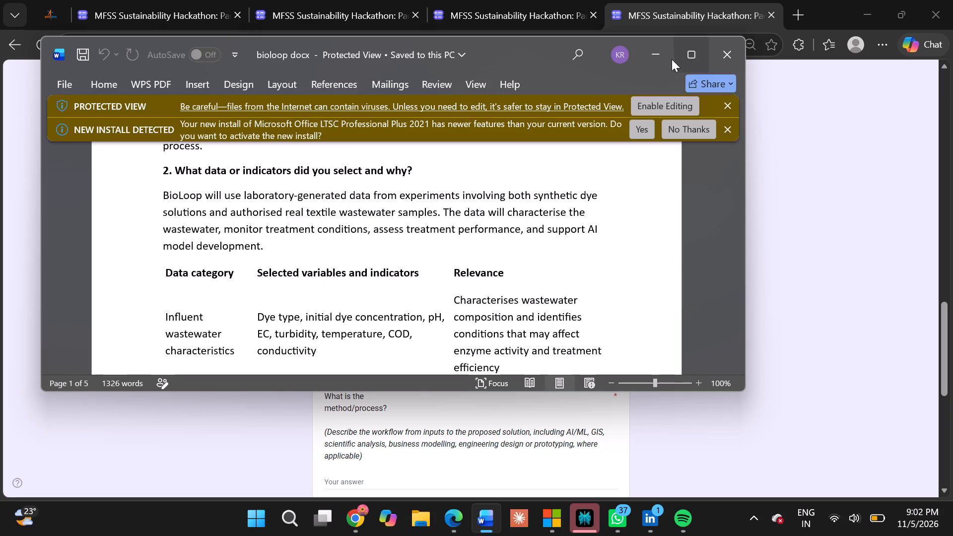
click(687, 52)
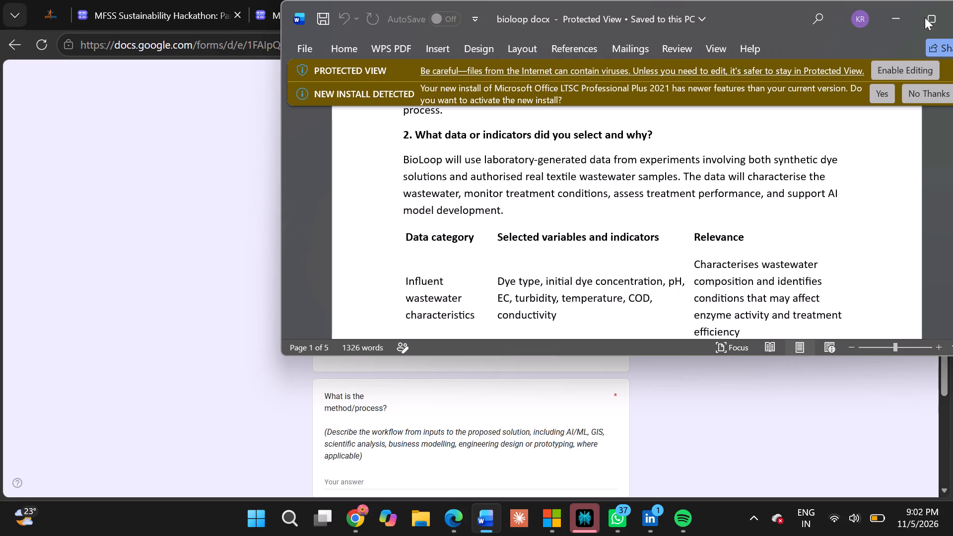
click(930, 7)
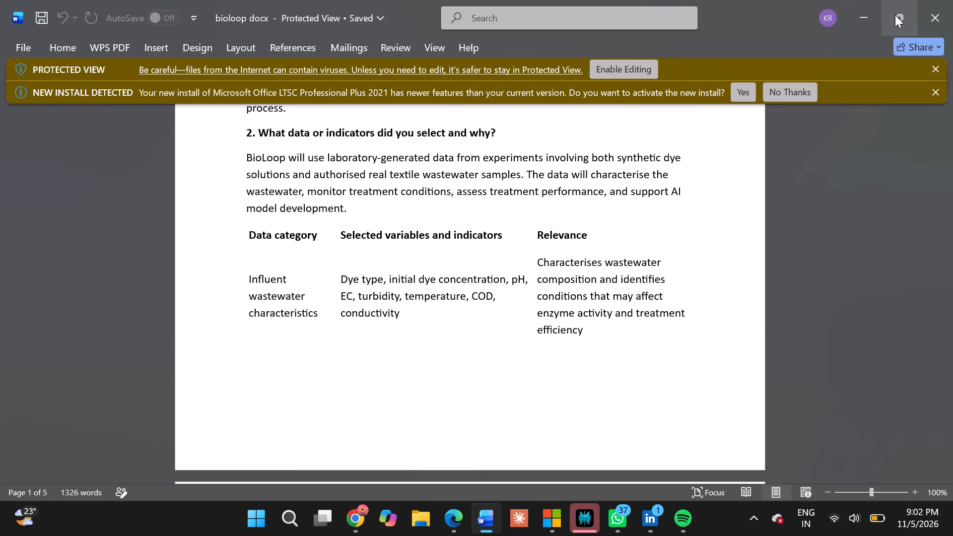
click(825, 64)
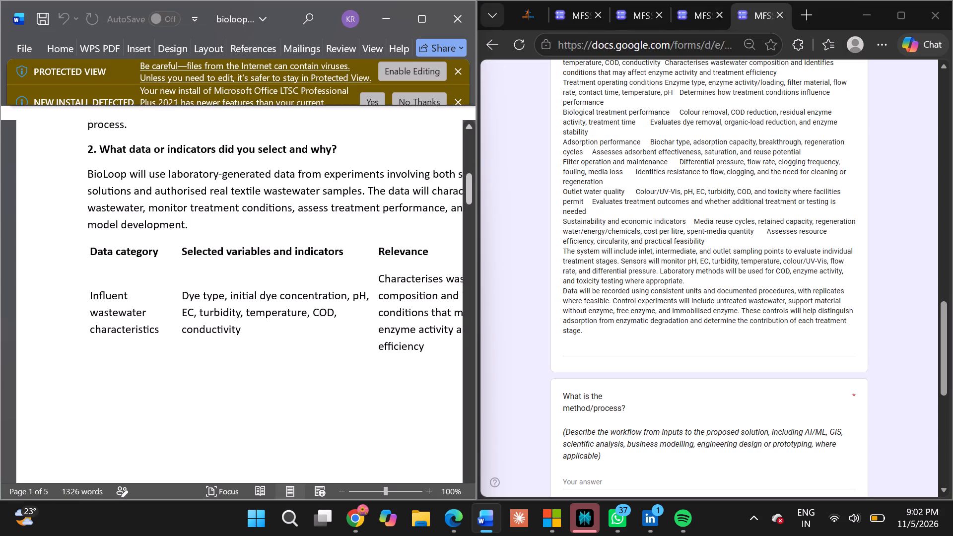
Review the pasted data and indicators answer in the form, down to the "What is the method/process?" question.
scroll(661, 200, up, 2)
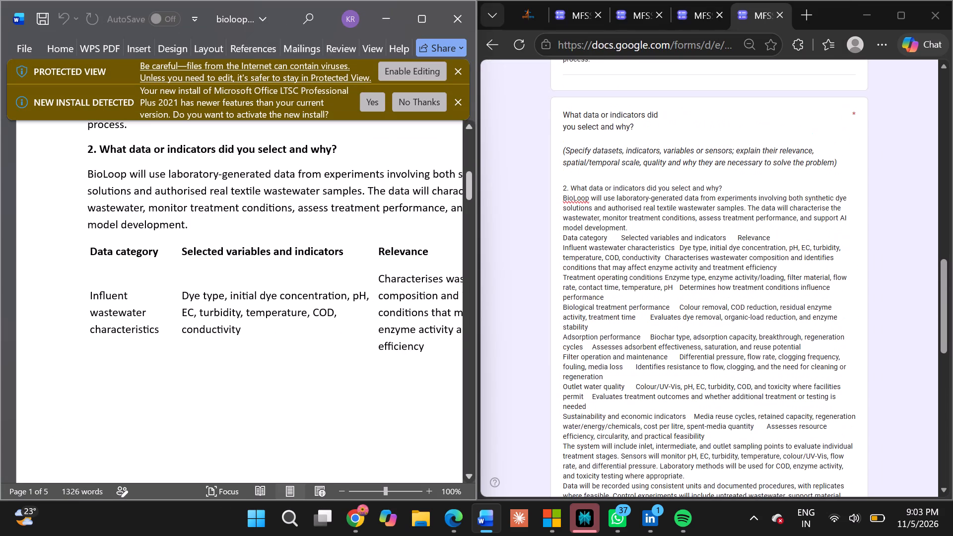
scroll(692, 205, up, 1)
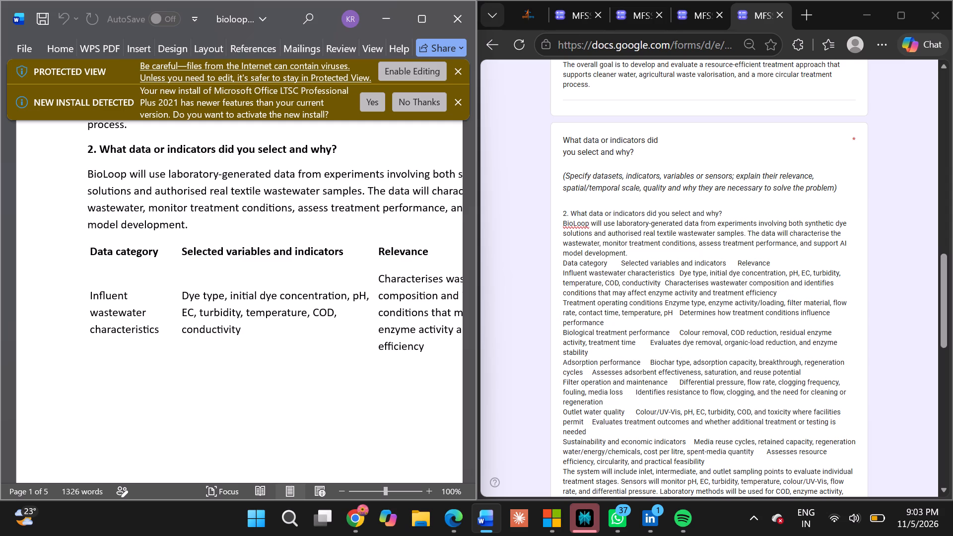
scroll(613, 261, down, 1)
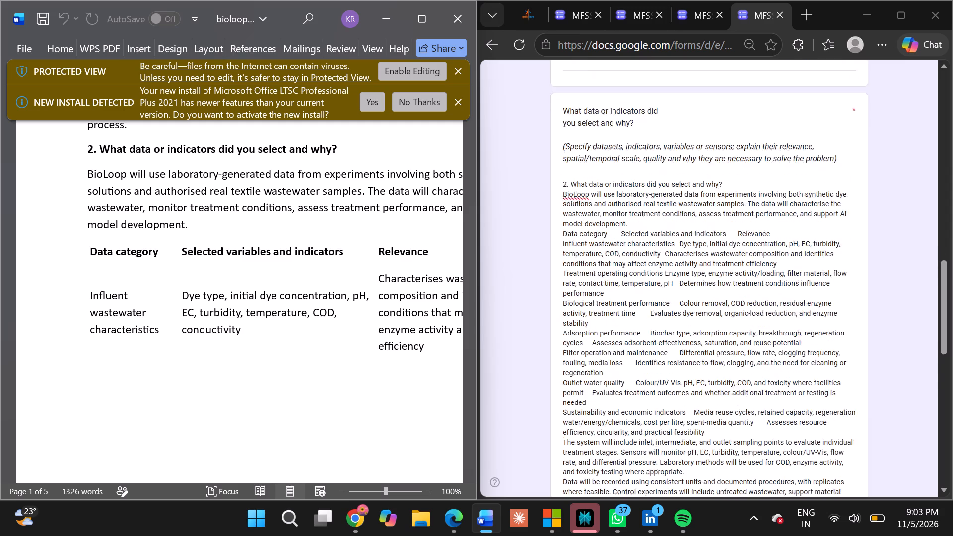
scroll(613, 261, down, 4)
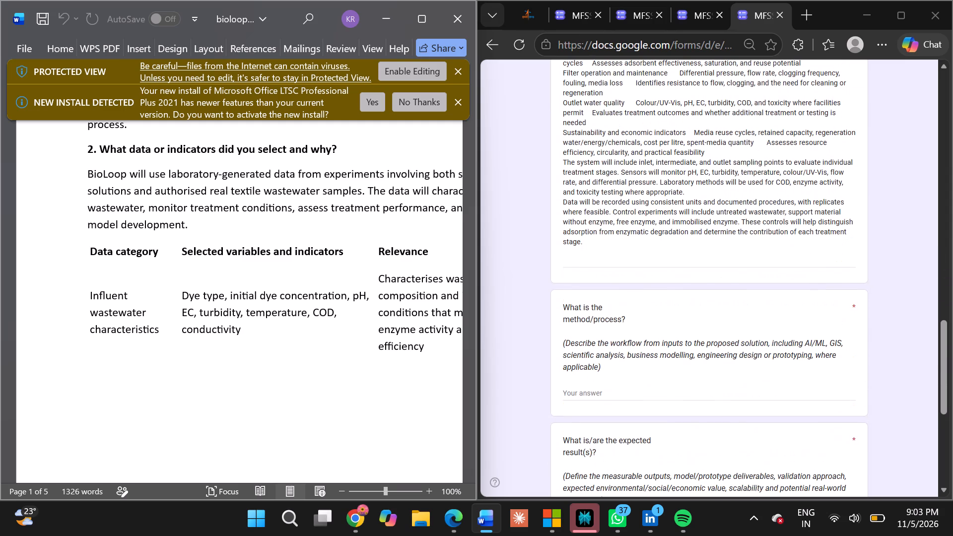
Maximize the Word document and copy the section 3 answer, from "BioLoop will follow" to "limits and safety controls.", without the heading.
click(420, 9)
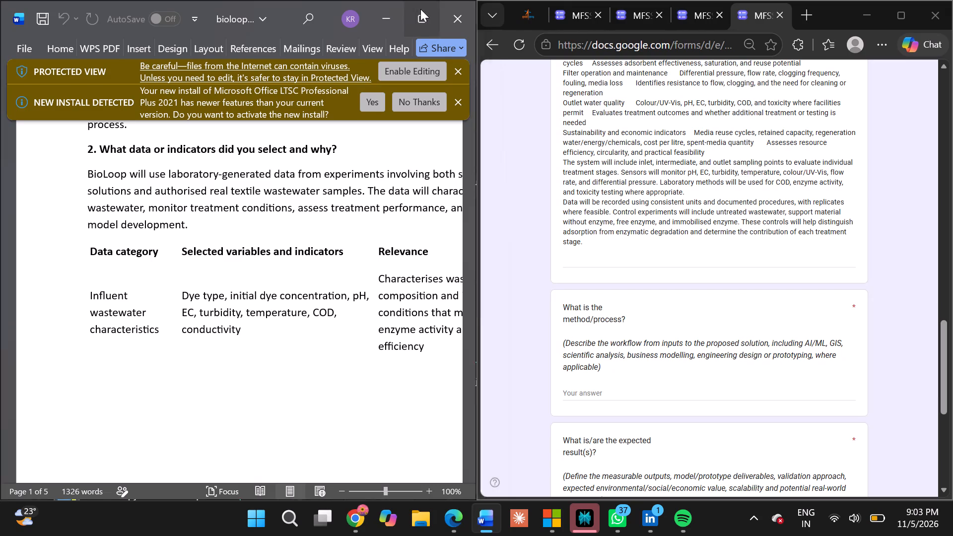
scroll(296, 271, up, 2)
scroll(296, 271, down, 3)
scroll(515, 327, down, 10)
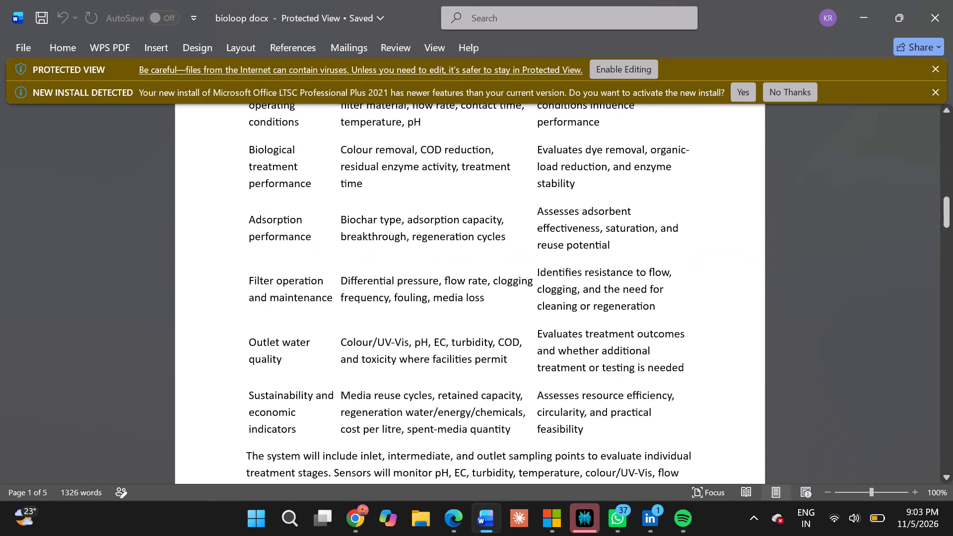
scroll(515, 327, down, 7)
scroll(515, 327, up, 1)
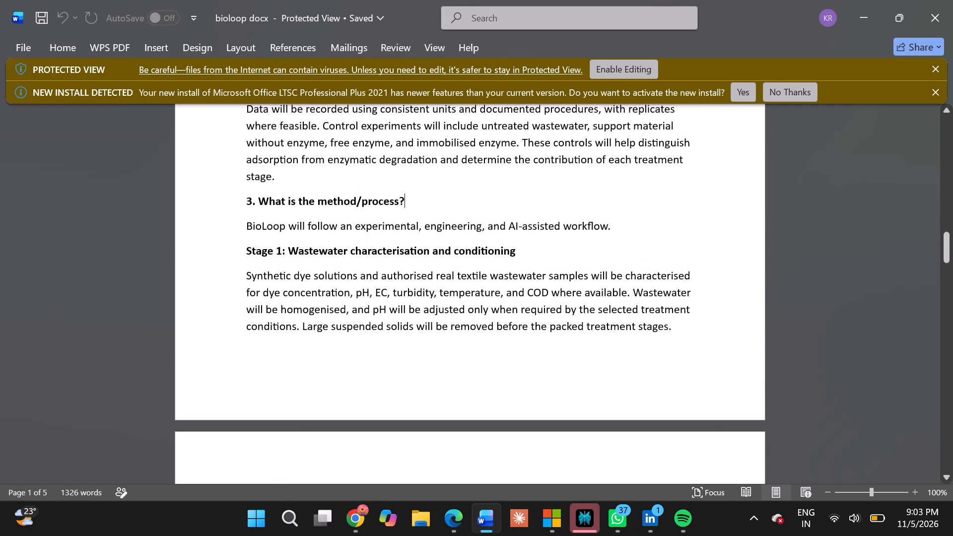
drag(247, 225, 378, 360)
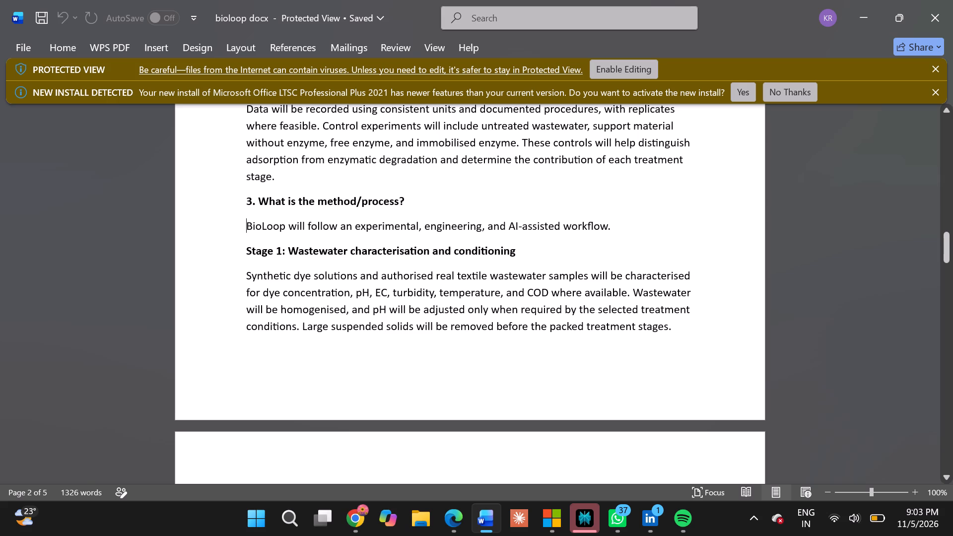
drag(378, 360, 539, 451)
scroll(415, 465, down, 1)
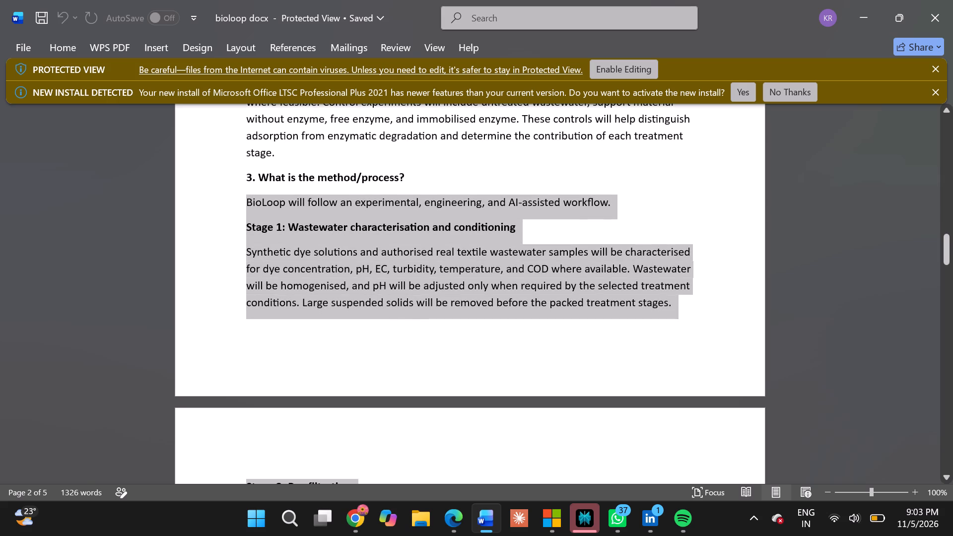
scroll(539, 451, down, 1)
drag(539, 451, 539, 498)
scroll(539, 498, down, 2)
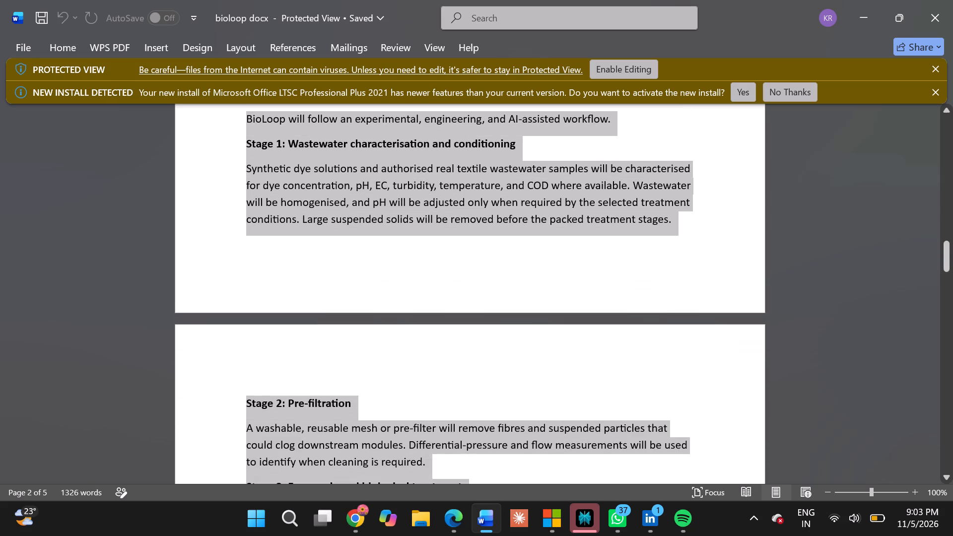
scroll(539, 498, down, 1)
drag(539, 498, 505, 530)
scroll(505, 531, down, 1)
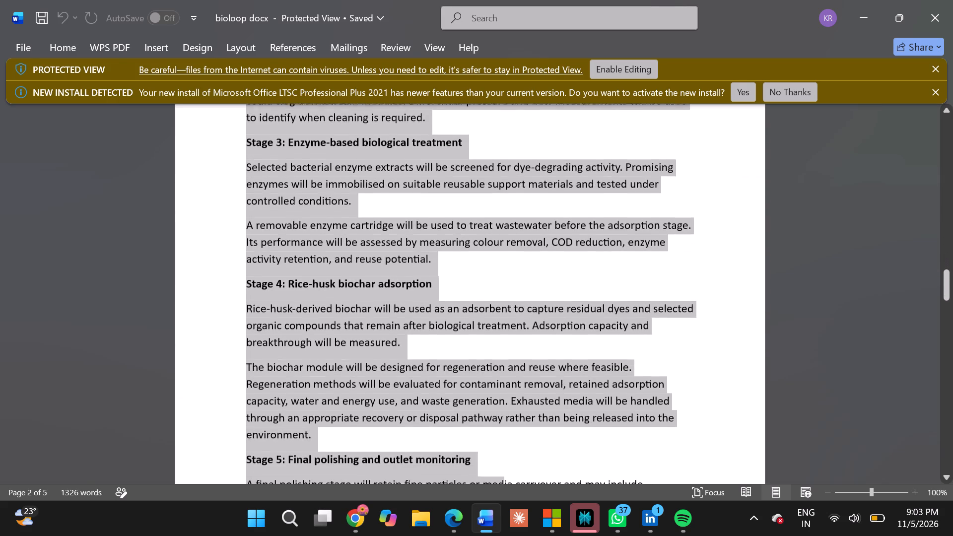
scroll(505, 530, down, 1)
drag(505, 530, 505, 528)
scroll(505, 528, down, 2)
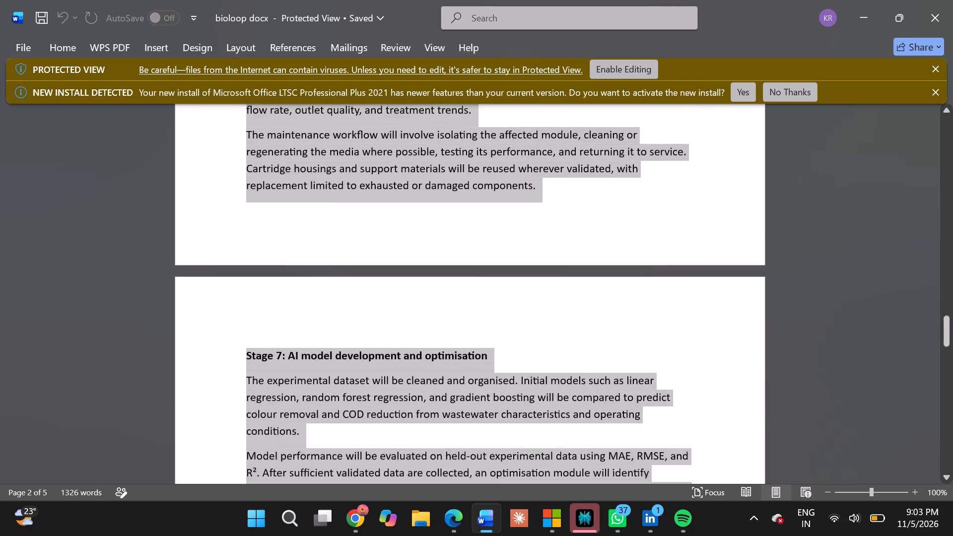
drag(505, 528, 496, 507)
scroll(505, 528, down, 2)
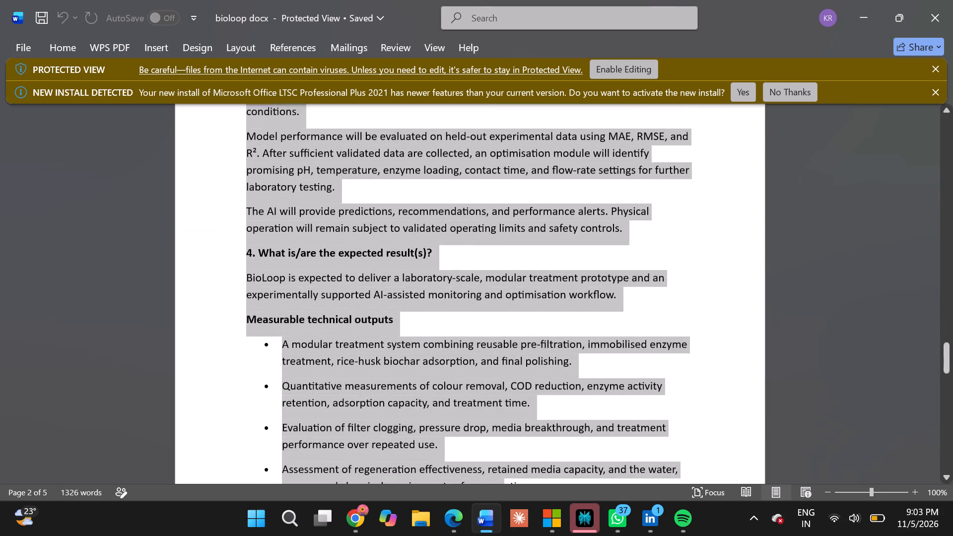
scroll(496, 507, down, 1)
drag(496, 507, 618, 214)
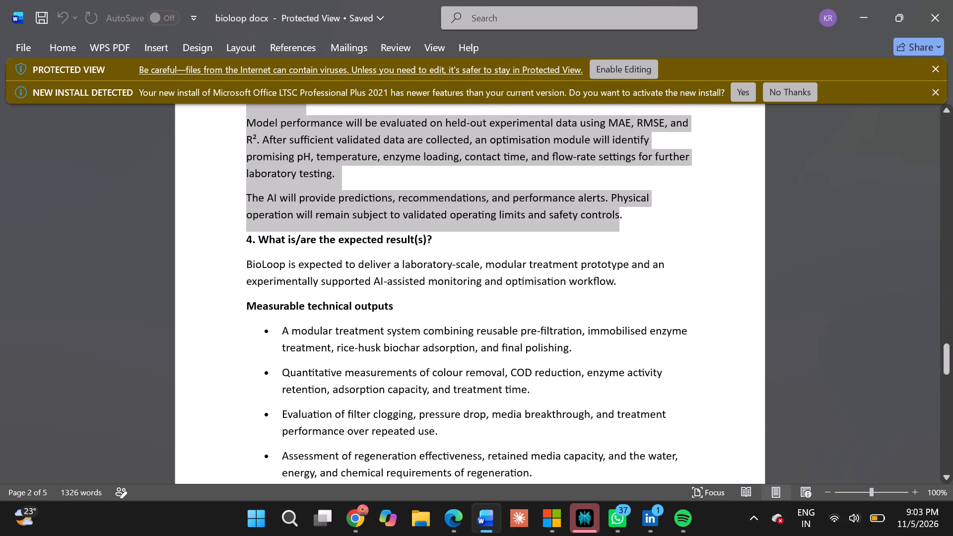
drag(618, 214, 623, 216)
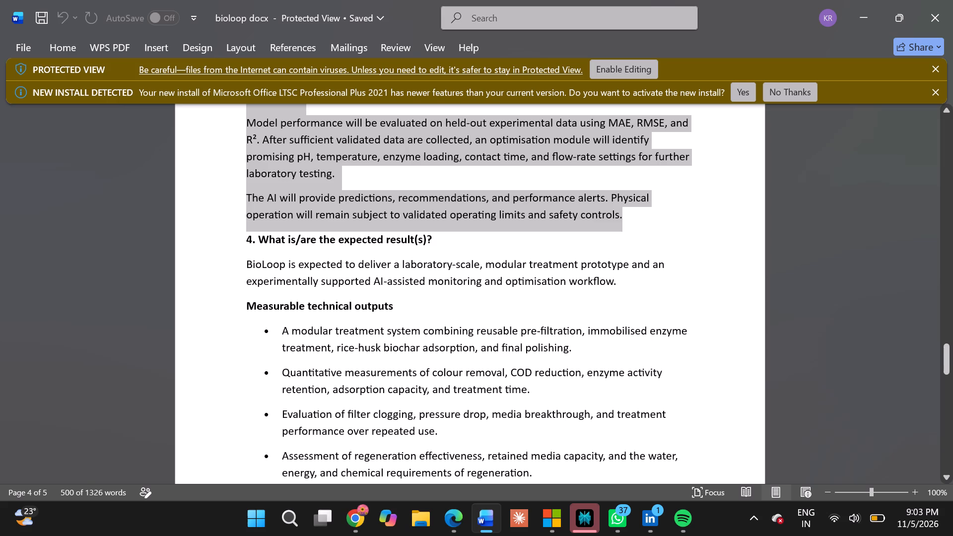
key(ctrl+c)
key(ctrl+c)
key(ctrl+c)
key(ctrl+c)
key(ctrl+c)
key(ctrl+c)
key(ctrl+c)
Switch to the Edge registration form and paste the copied section 3 text as the "What is the method/process?" answer.
click(455, 517)
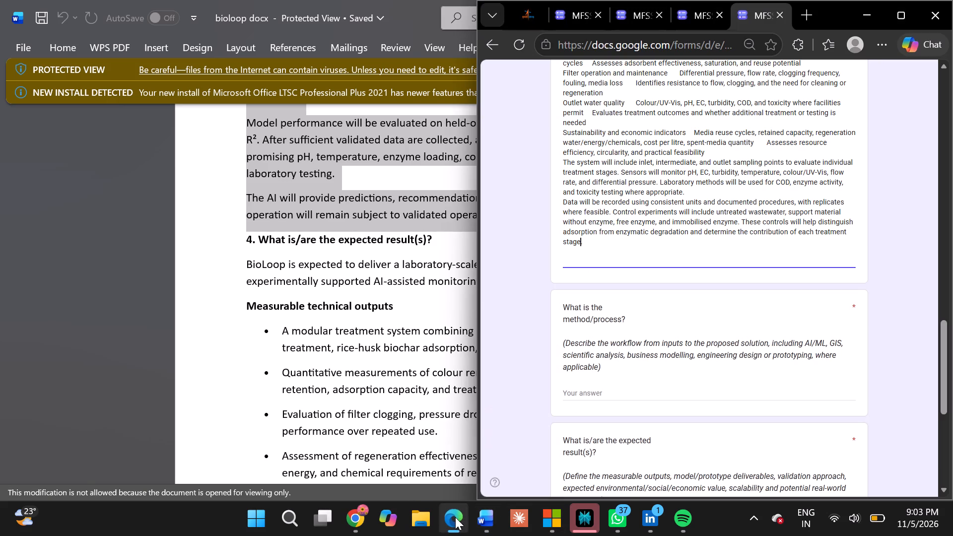
click(606, 396)
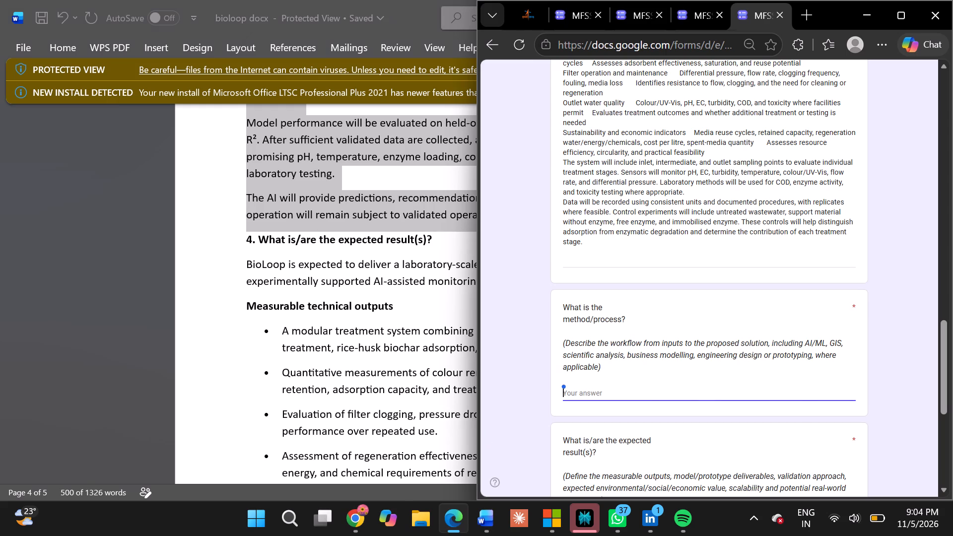
key(ctrl+v)
scroll(606, 396, down, 2)
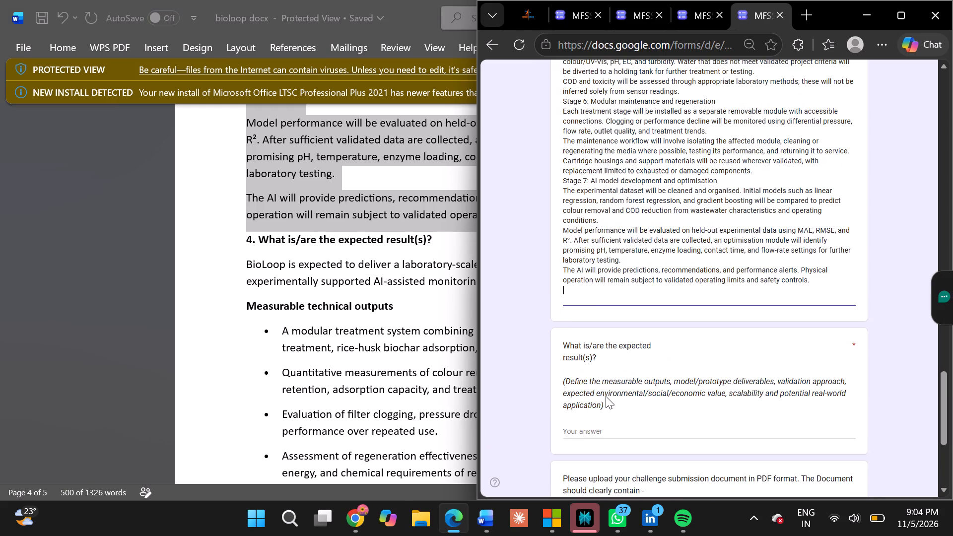
scroll(606, 396, down, 1)
Copy the bioloop document's section 4 text from "BioLoop is expected to deliver" to "The project will not assume that colour remo", without the heading.
click(588, 229)
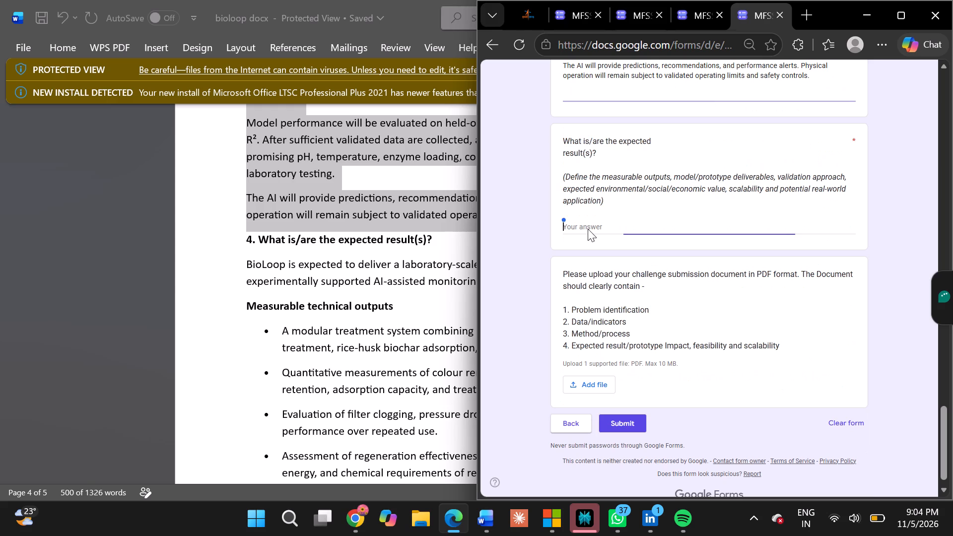
scroll(361, 221, up, 1)
scroll(361, 221, down, 1)
click(162, 268)
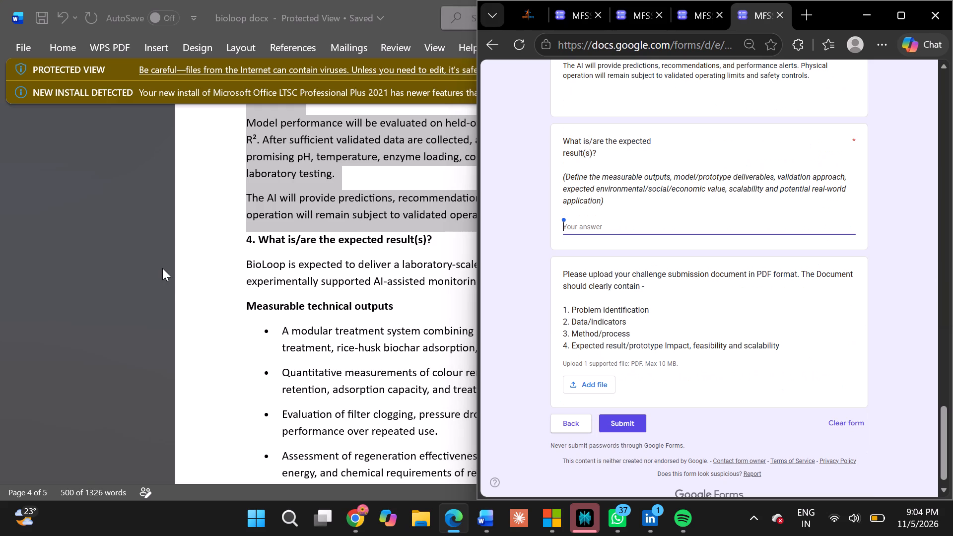
click(225, 300)
scroll(225, 300, up, 1)
scroll(225, 300, down, 2)
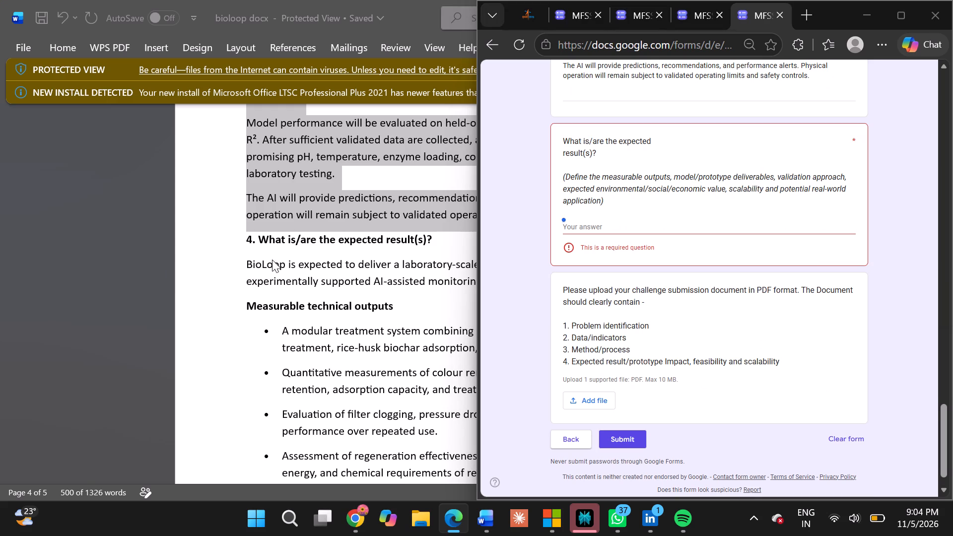
click(253, 242)
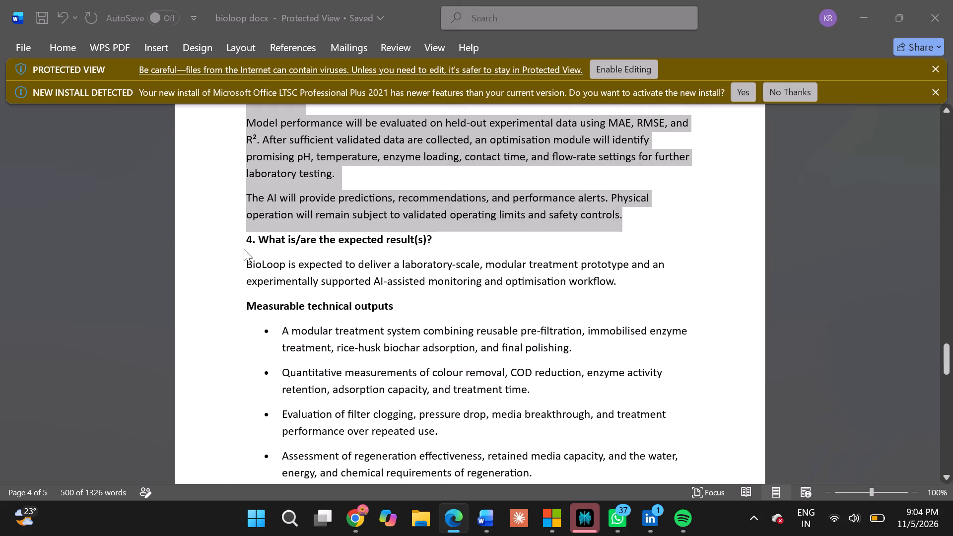
double_click(244, 249)
click(534, 356)
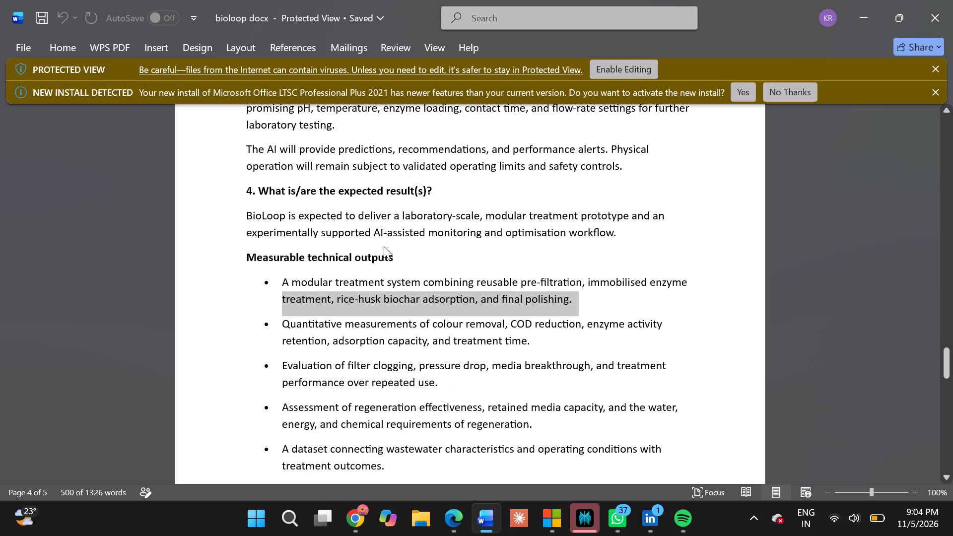
click(241, 256)
click(249, 213)
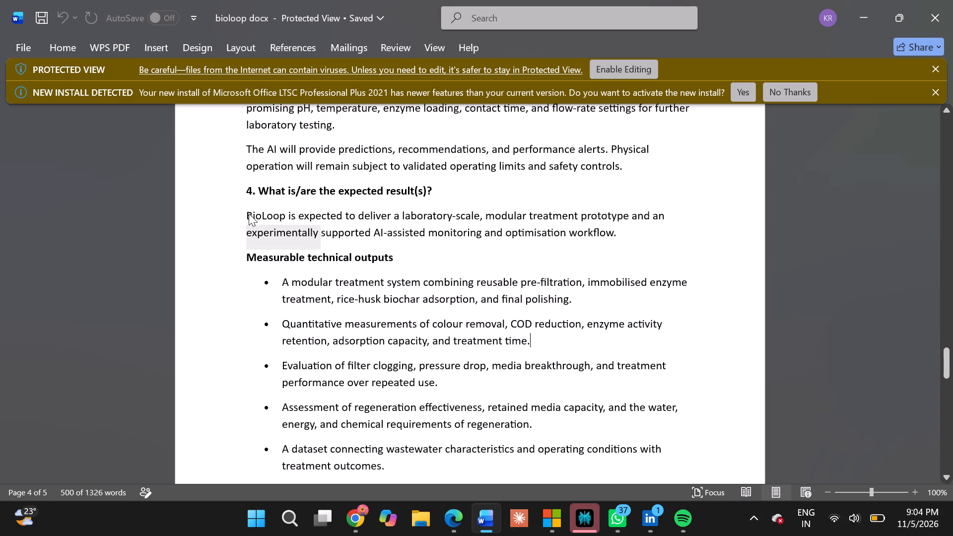
drag(245, 211, 427, 476)
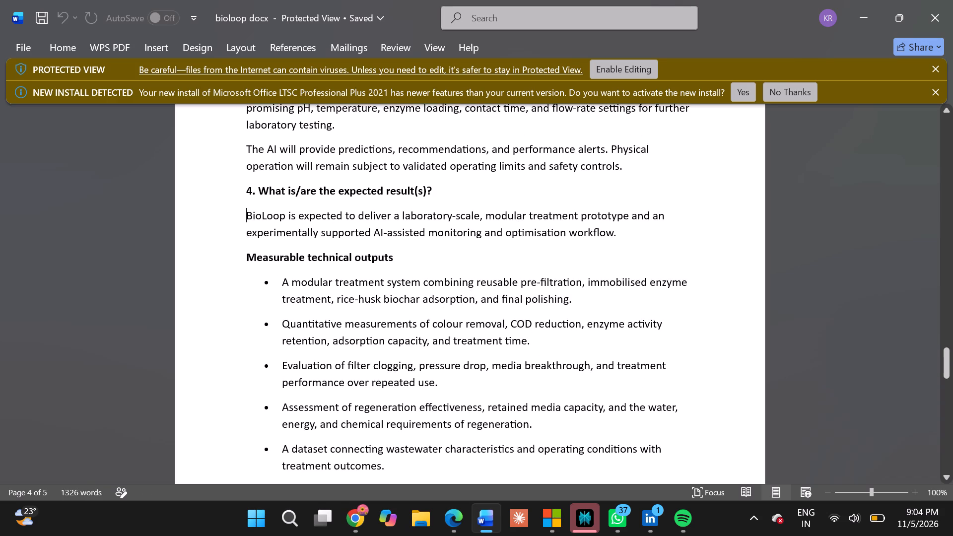
drag(427, 476, 437, 535)
scroll(409, 497, up, 1)
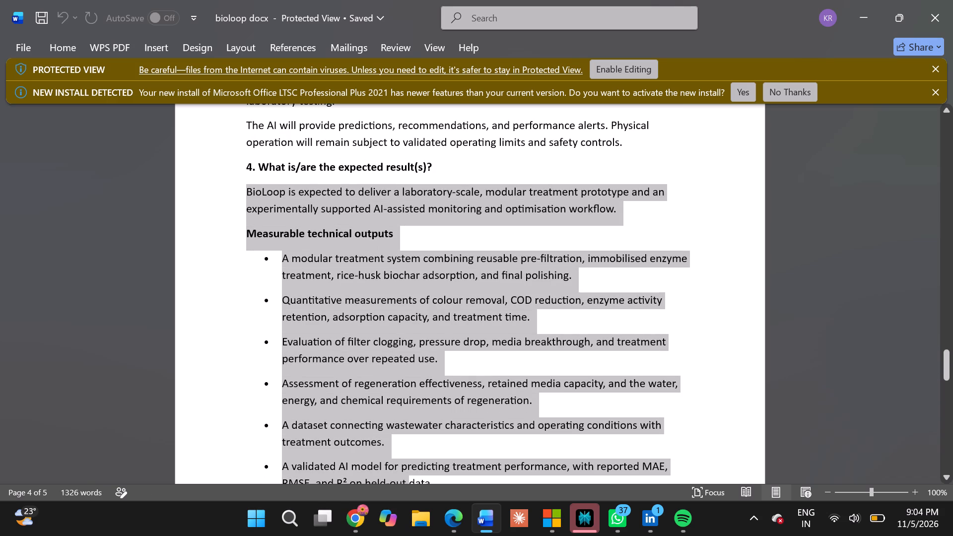
drag(437, 535, 465, 535)
scroll(437, 535, up, 1)
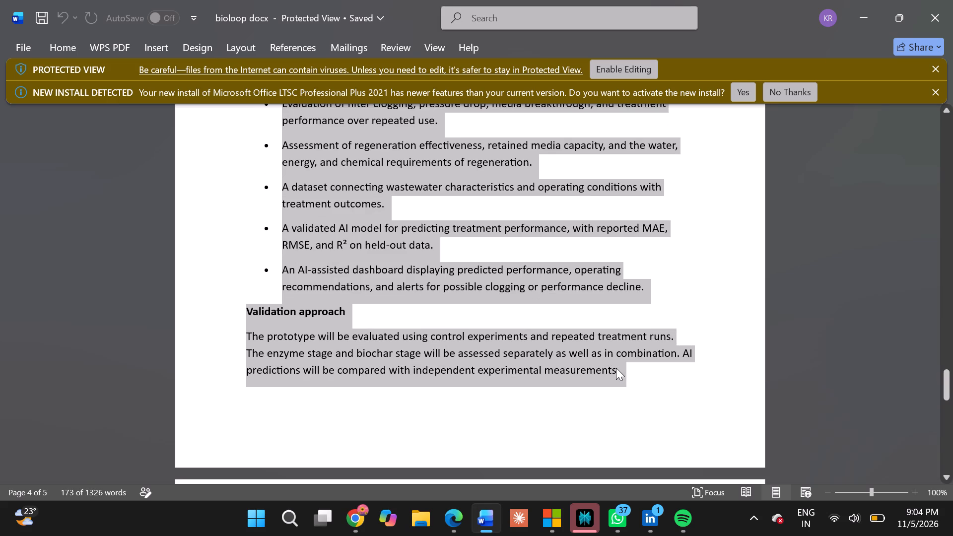
key(ctrl+c)
key(ctrl+c)
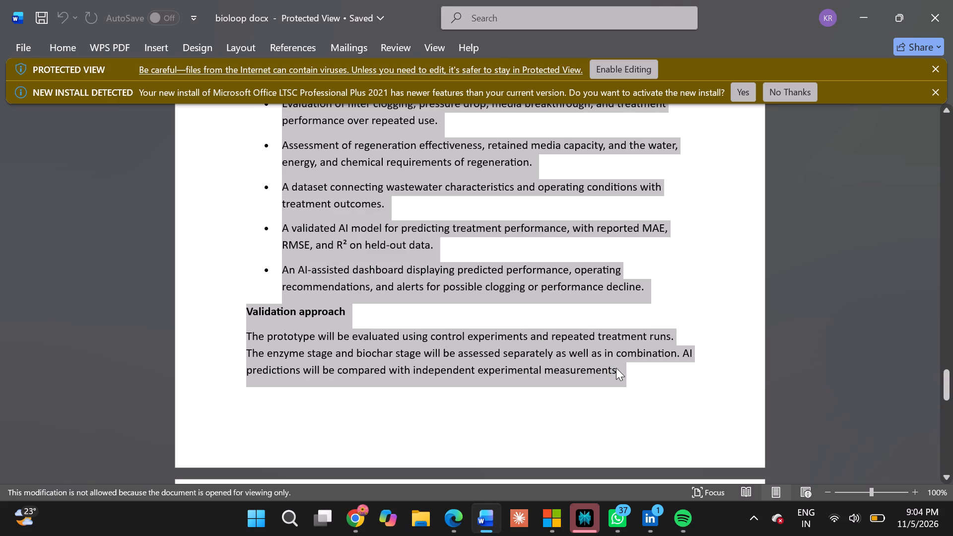
Switch back to the form, paste the copied text as the "What is/are the expected result(s)?" answer, and review it.
click(485, 447)
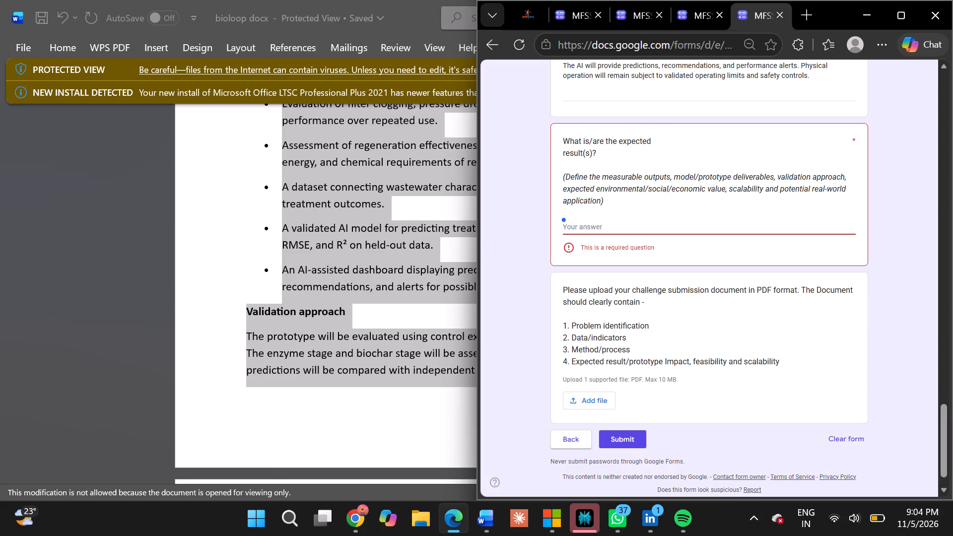
click(595, 222)
key(ctrl+v)
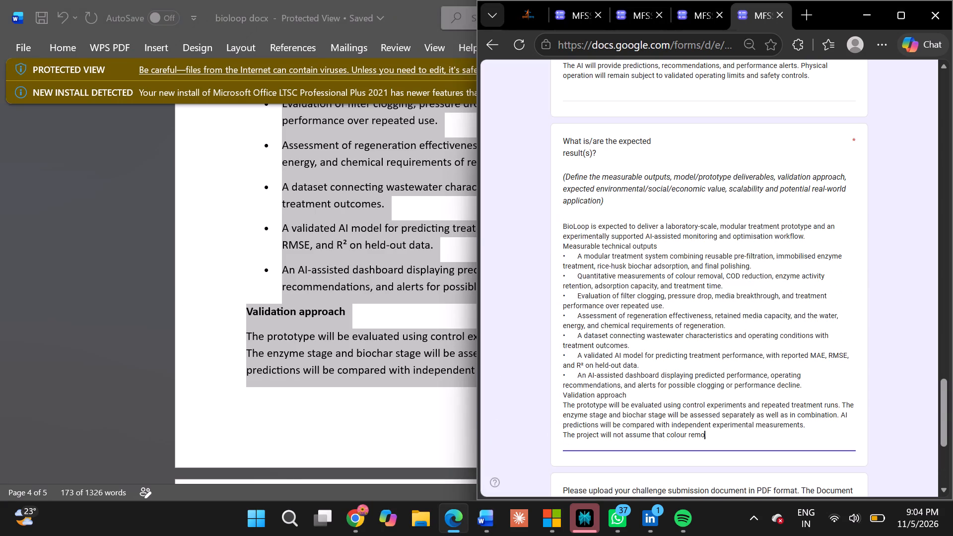
scroll(595, 222, up, 3)
scroll(595, 222, down, 1)
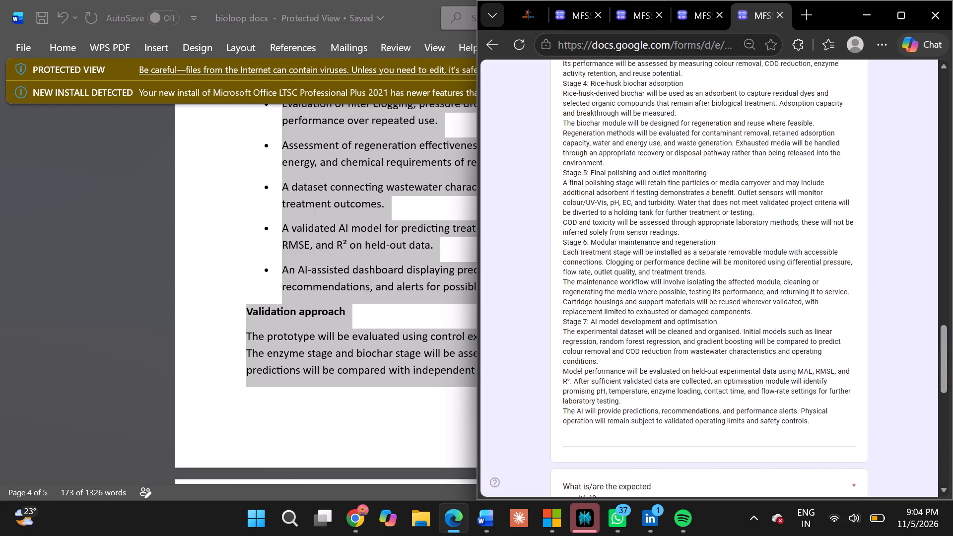
scroll(595, 222, down, 2)
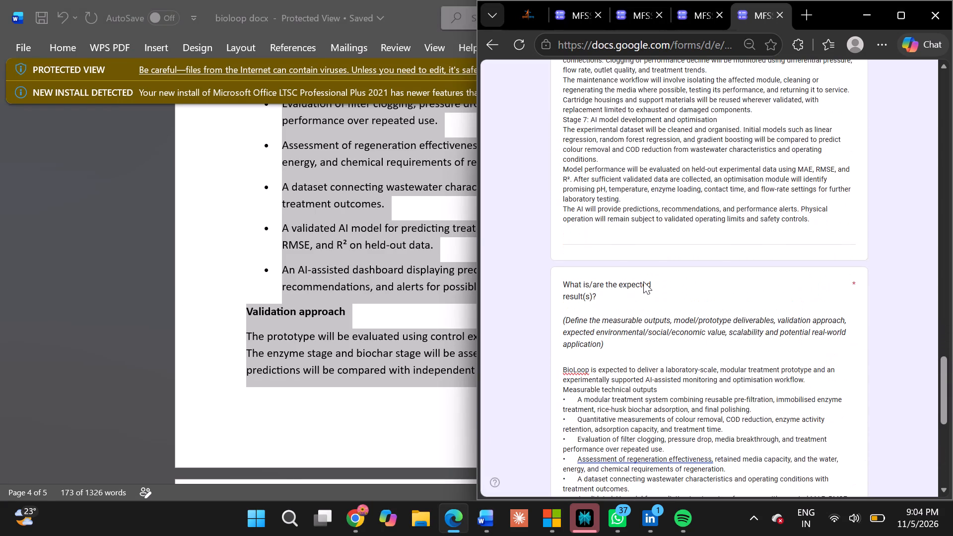
scroll(647, 360, down, 2)
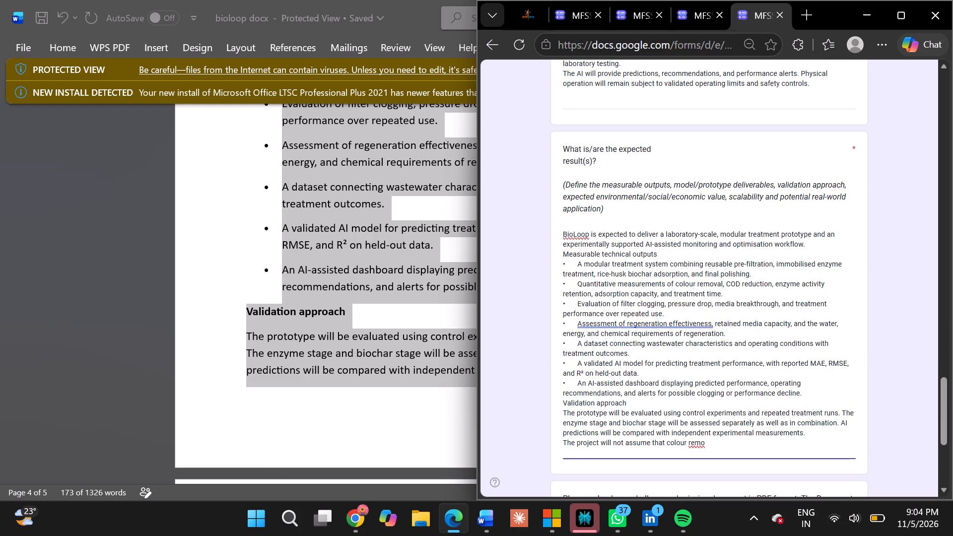
Accept the writing suggestions in the expected results answer: drop the comma after "Assessment of regeneration effectiveness" and change "BioLoop" to "Bio Loop".
click(634, 322)
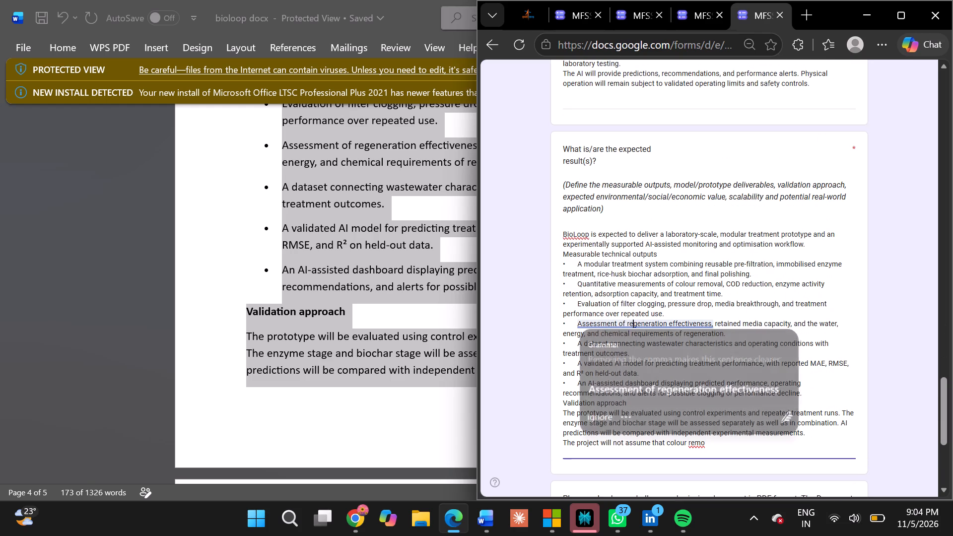
click(632, 387)
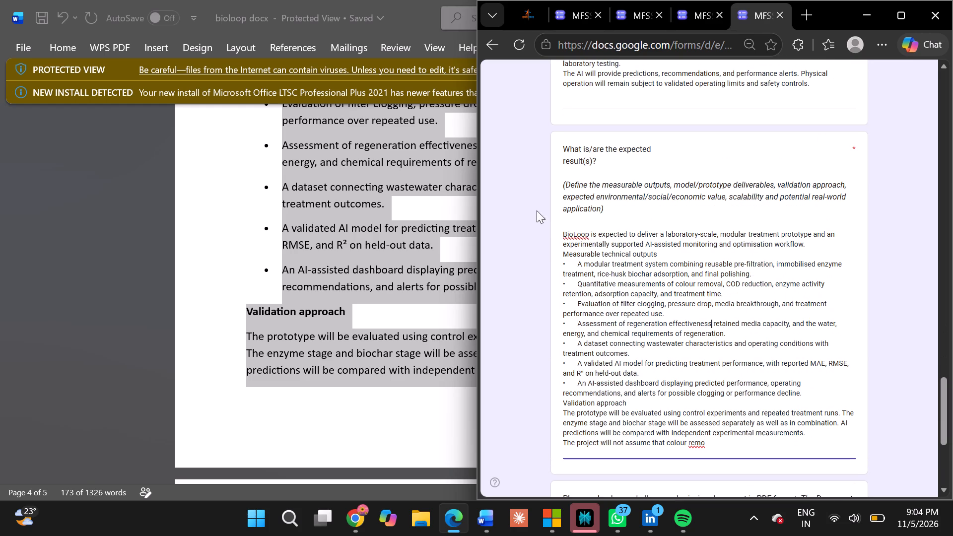
click(572, 233)
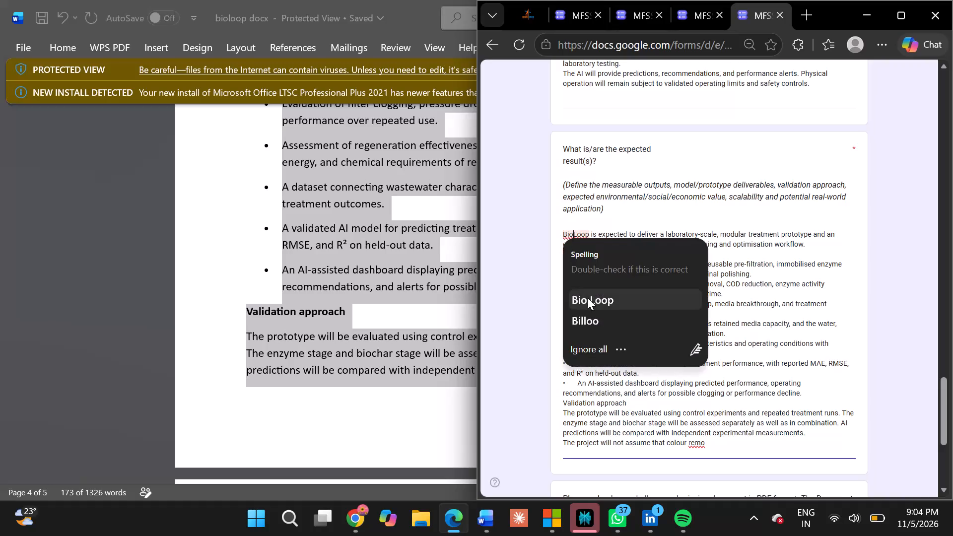
click(587, 297)
scroll(587, 297, down, 1)
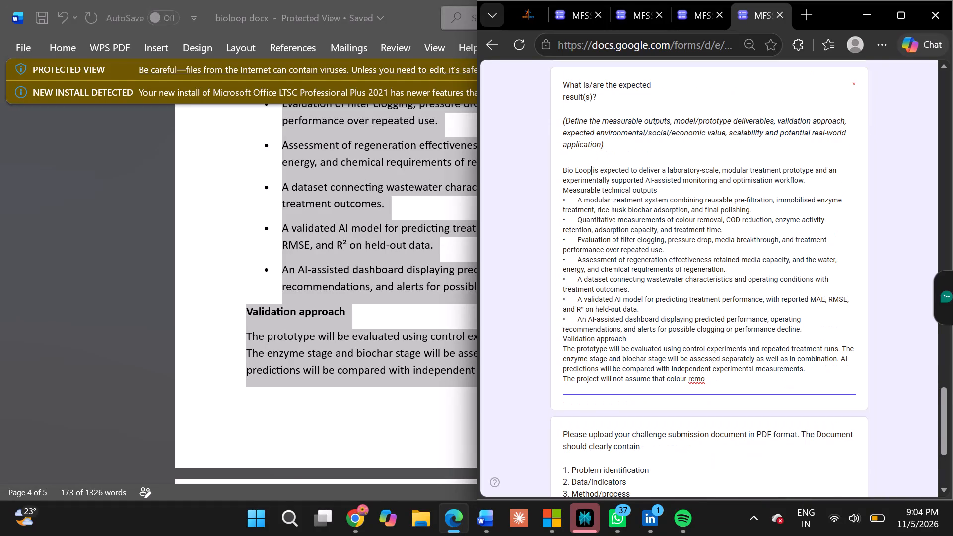
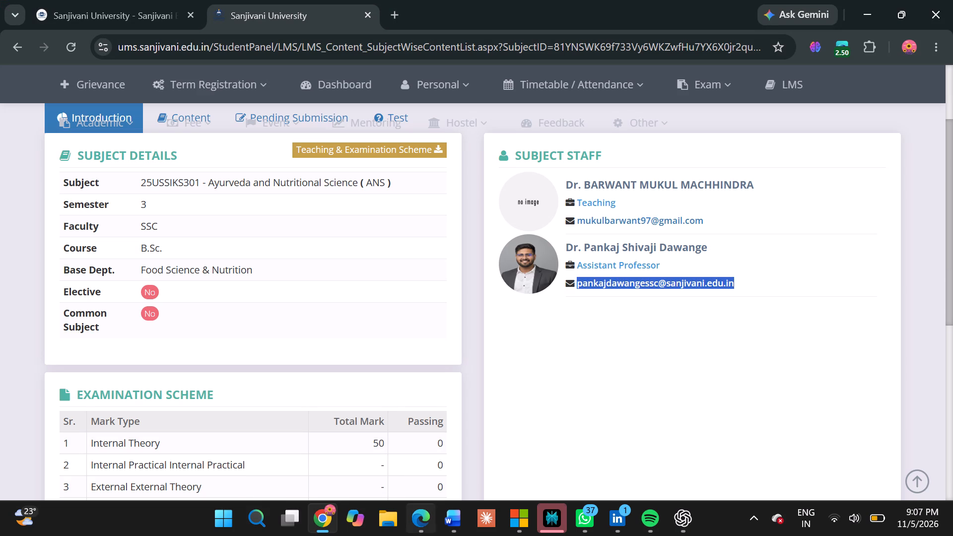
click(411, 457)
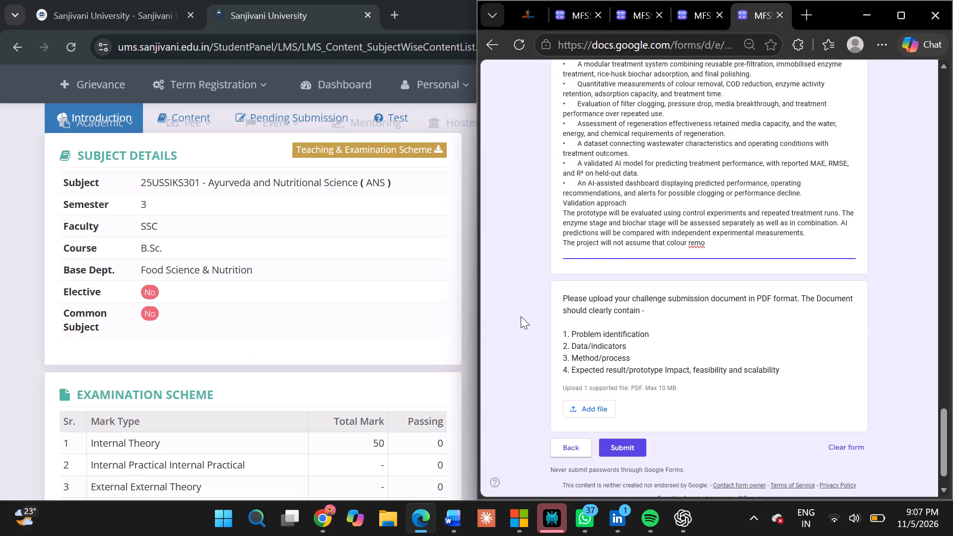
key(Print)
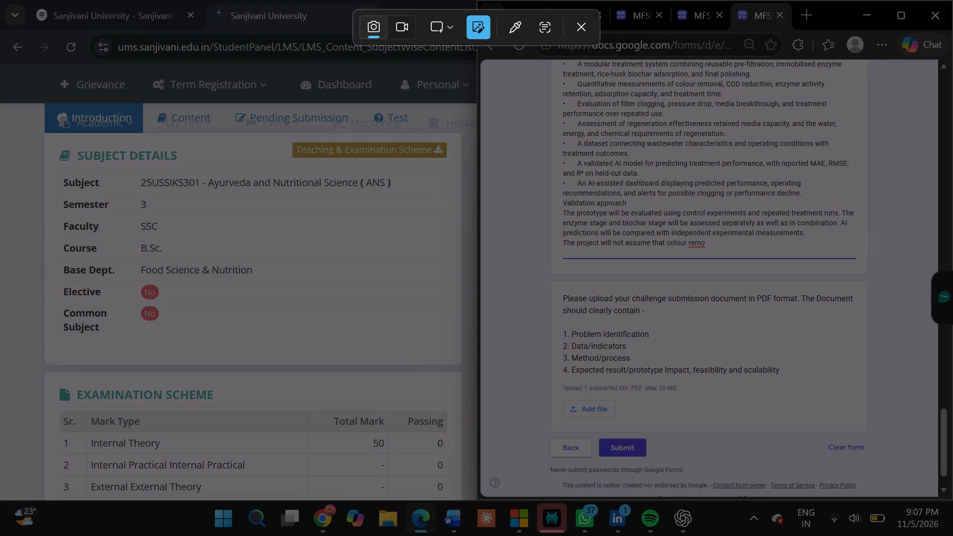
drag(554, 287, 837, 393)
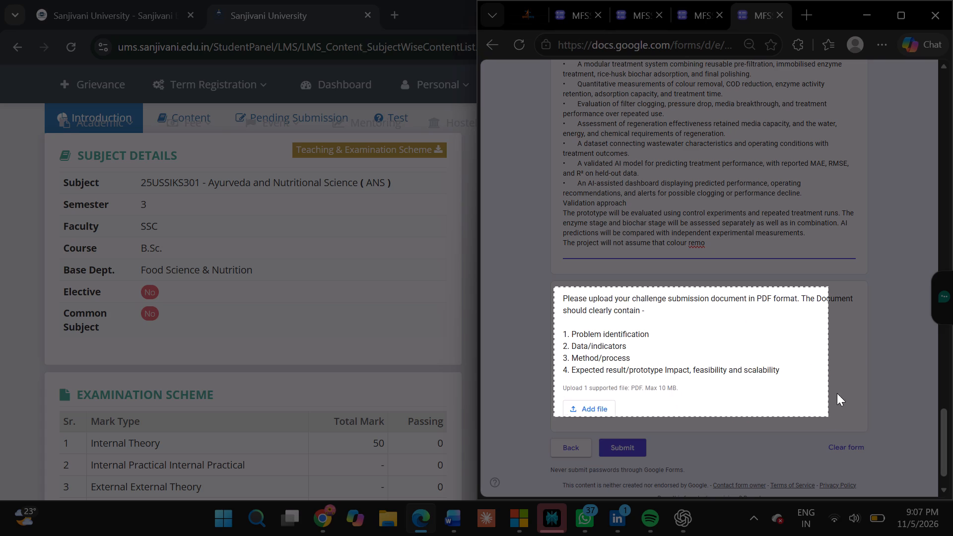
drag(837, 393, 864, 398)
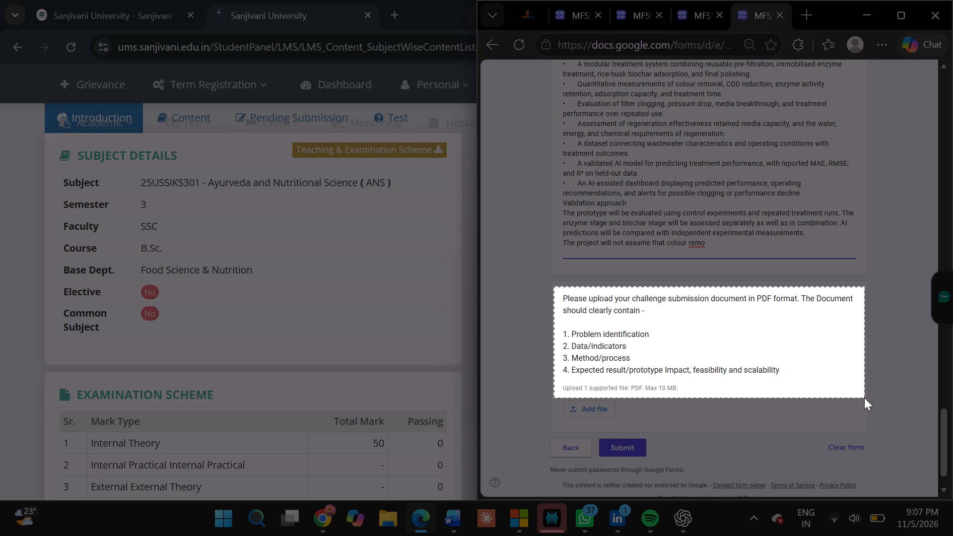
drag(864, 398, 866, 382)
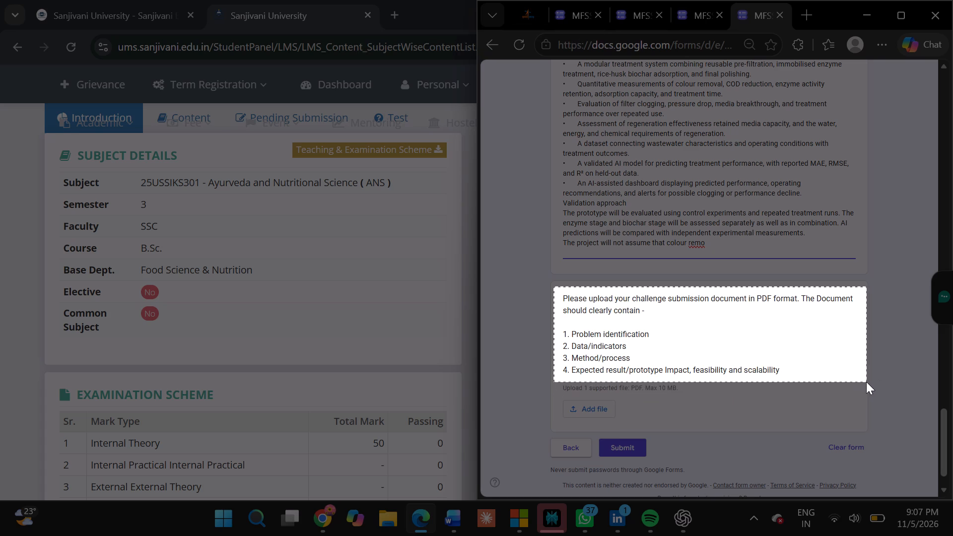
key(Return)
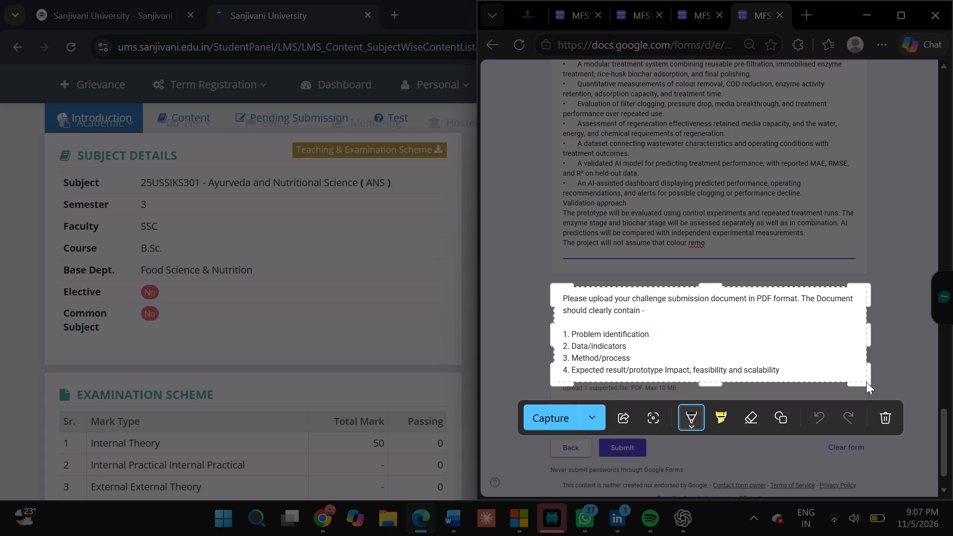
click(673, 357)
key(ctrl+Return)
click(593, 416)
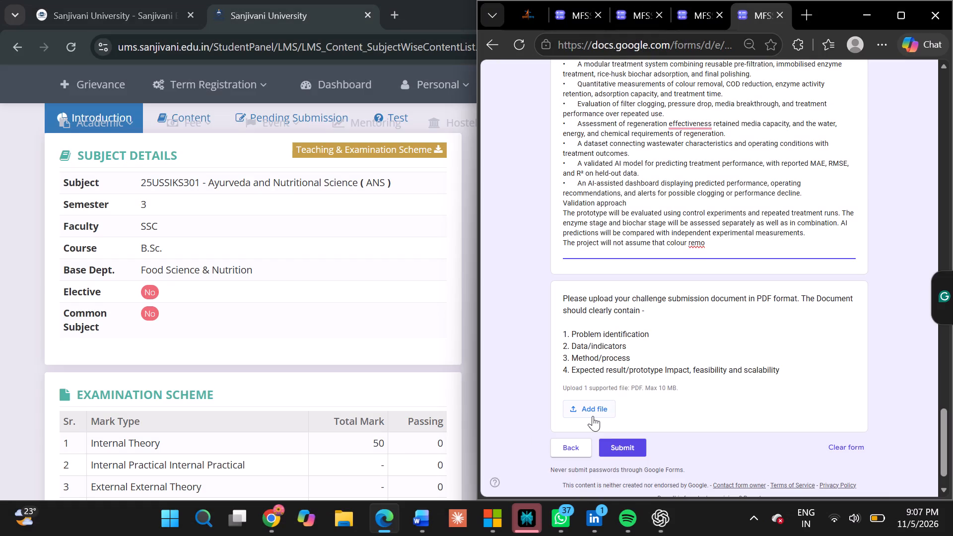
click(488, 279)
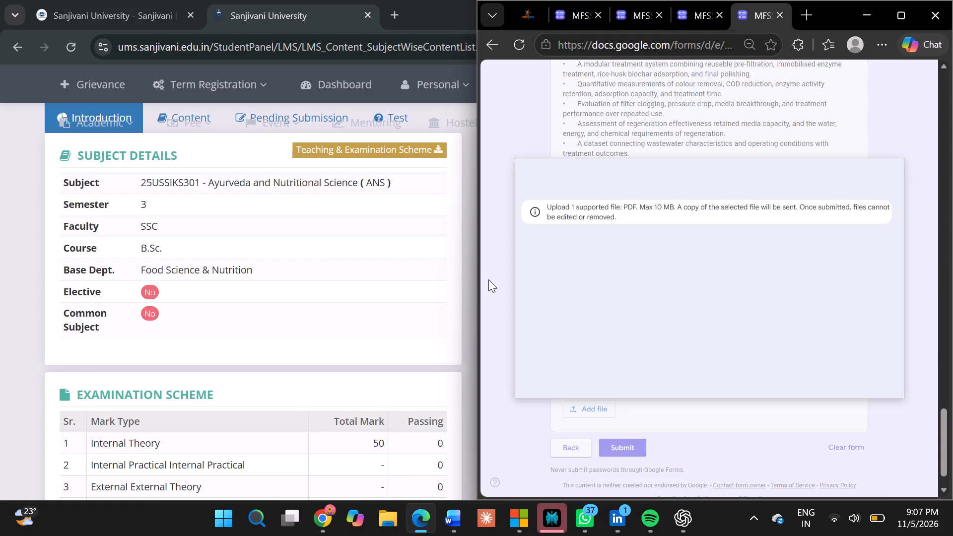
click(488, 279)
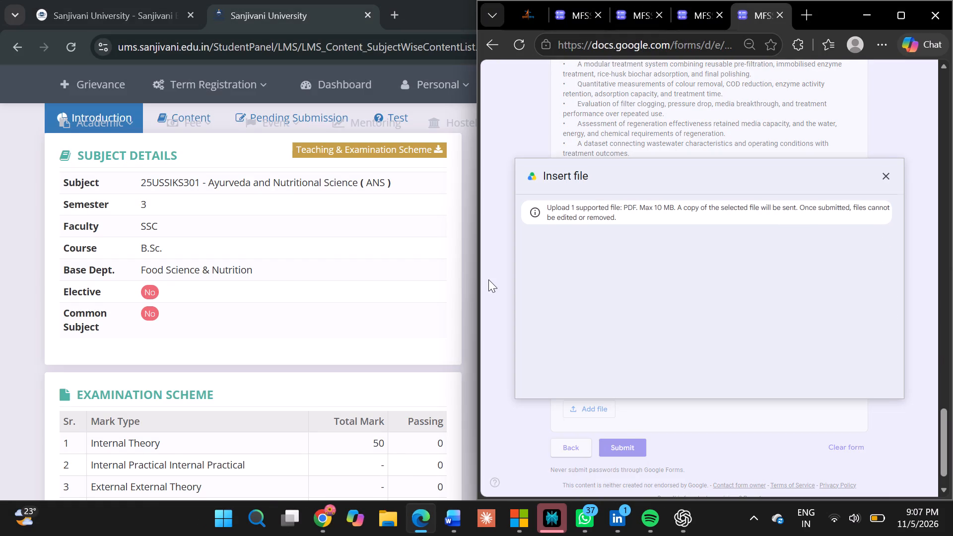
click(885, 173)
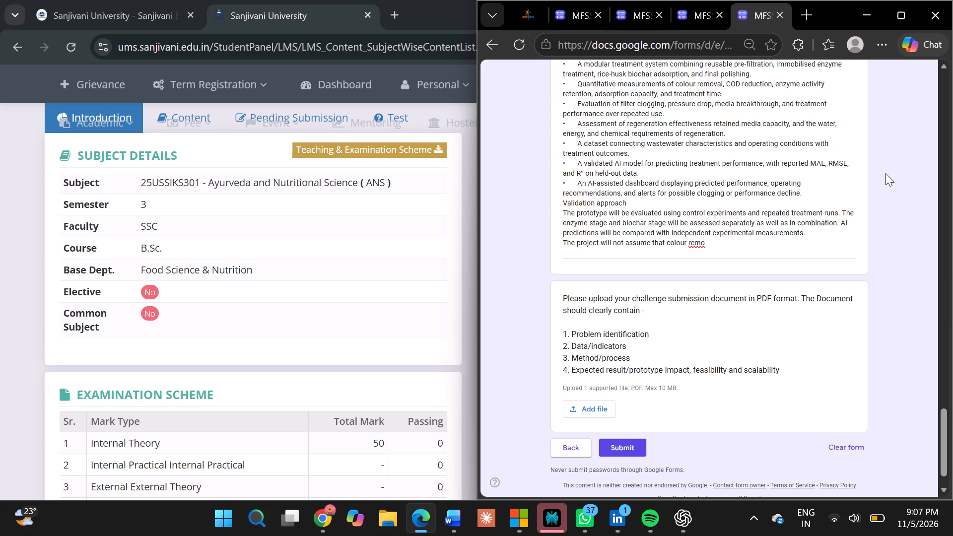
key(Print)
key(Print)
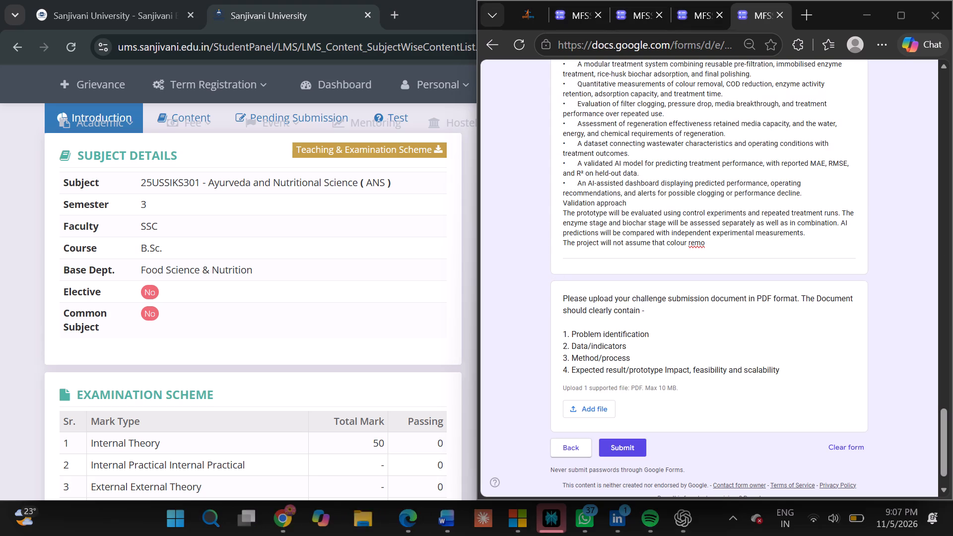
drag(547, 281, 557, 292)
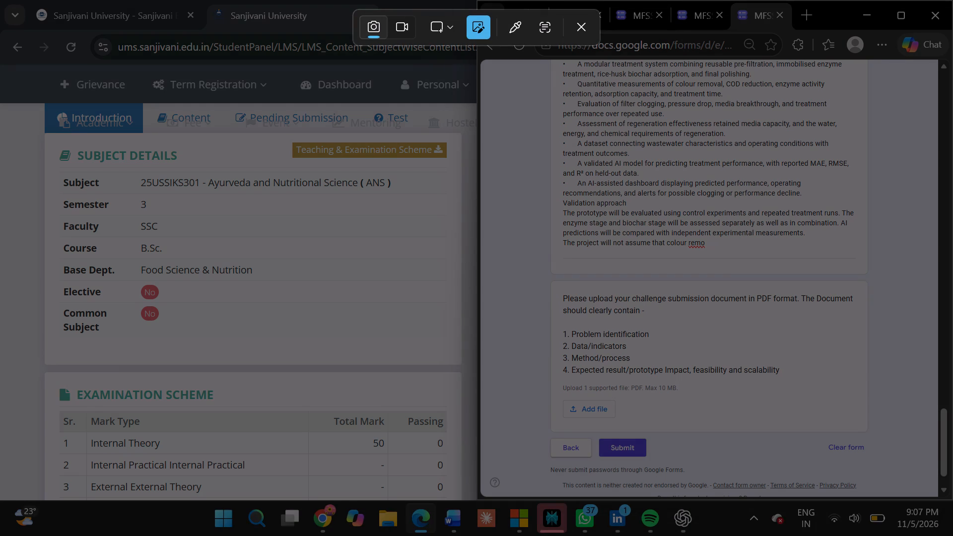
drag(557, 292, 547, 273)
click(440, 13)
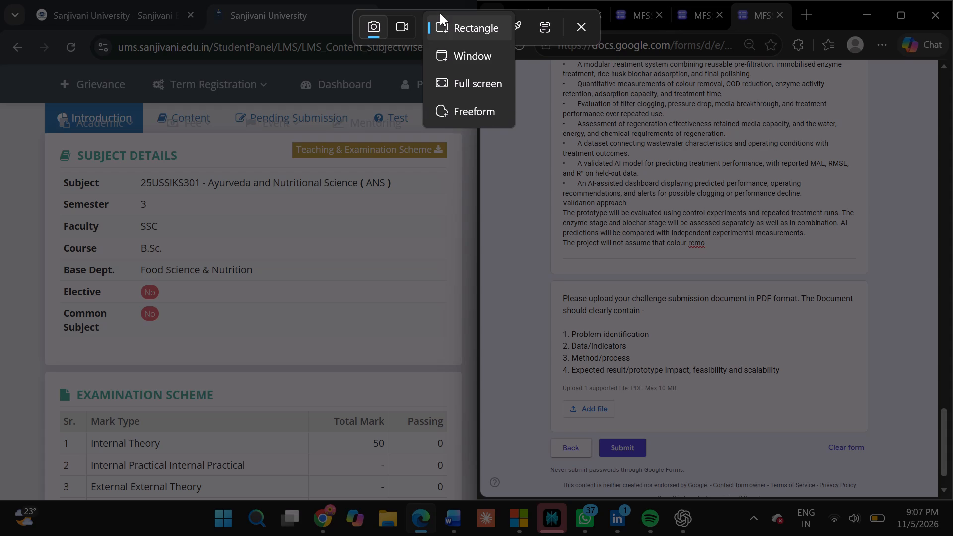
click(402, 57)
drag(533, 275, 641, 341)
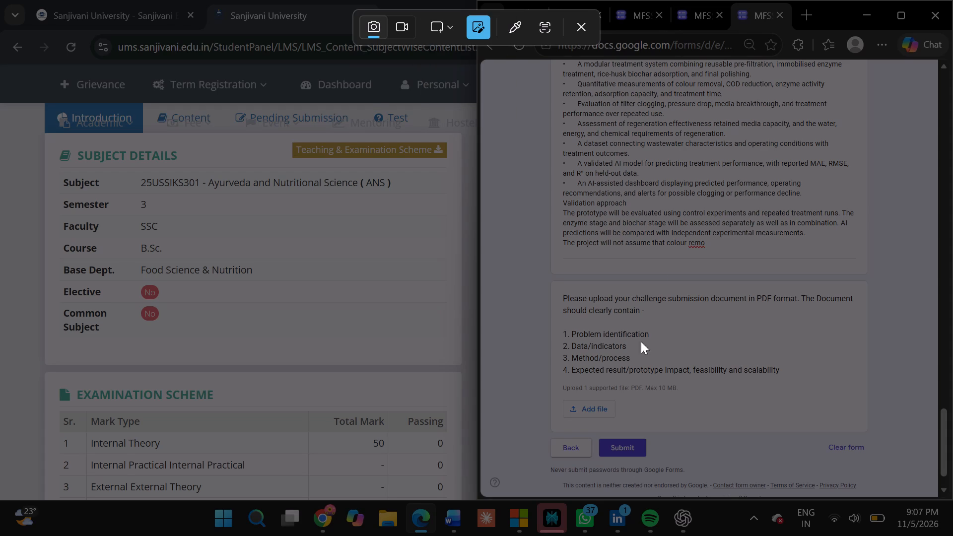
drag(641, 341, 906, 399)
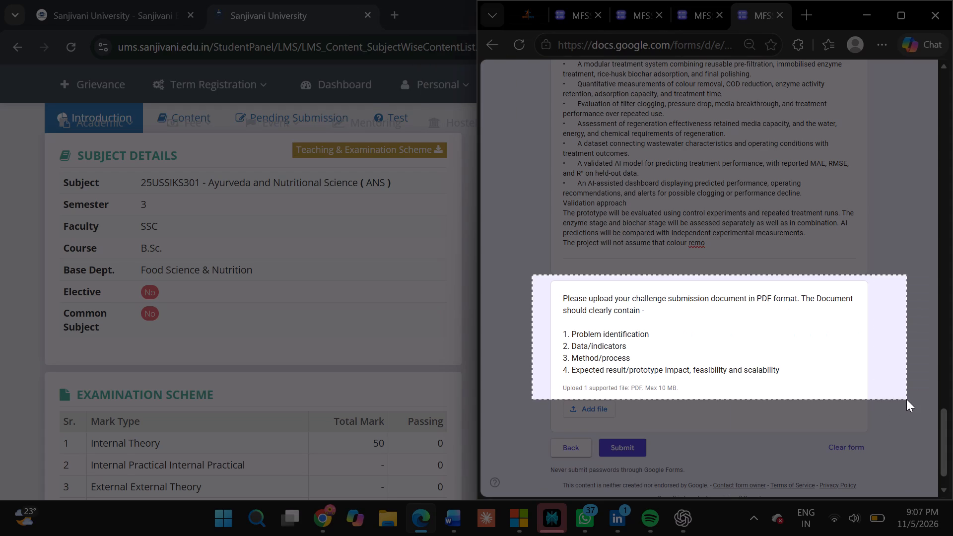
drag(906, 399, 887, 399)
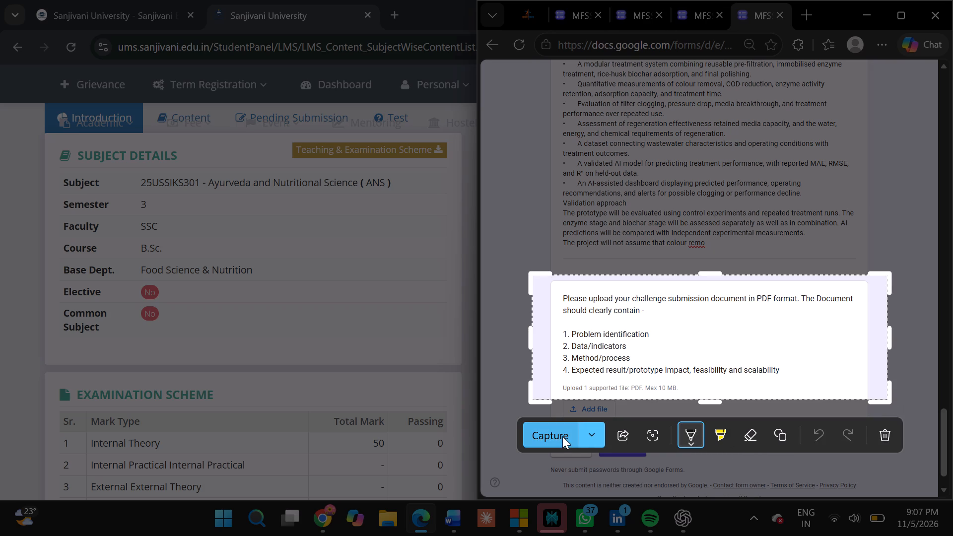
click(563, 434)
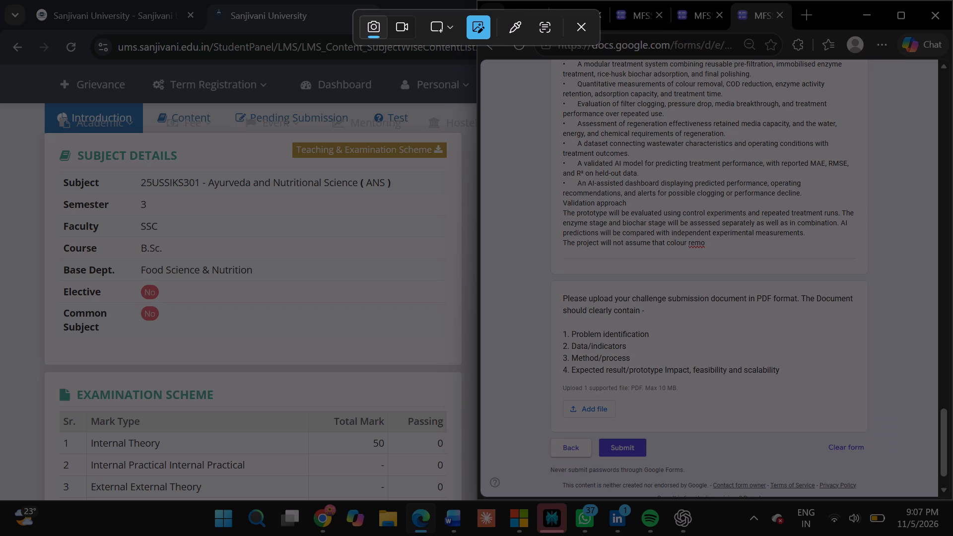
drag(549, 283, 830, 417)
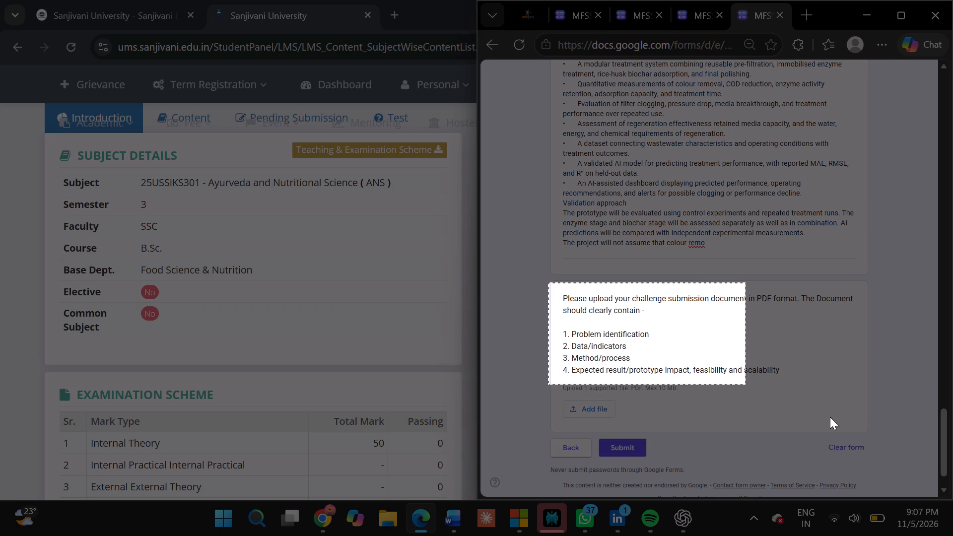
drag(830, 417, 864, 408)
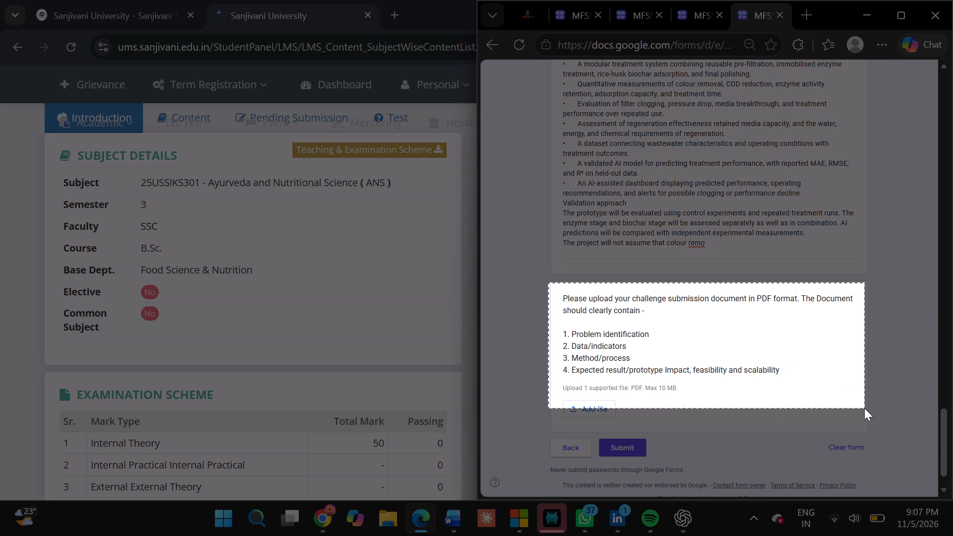
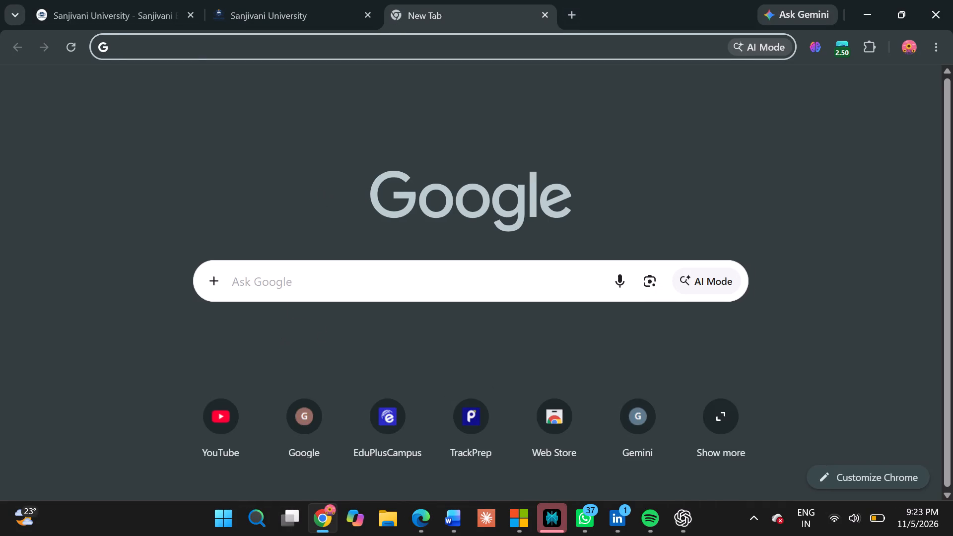
click(333, 274)
text(pdf)
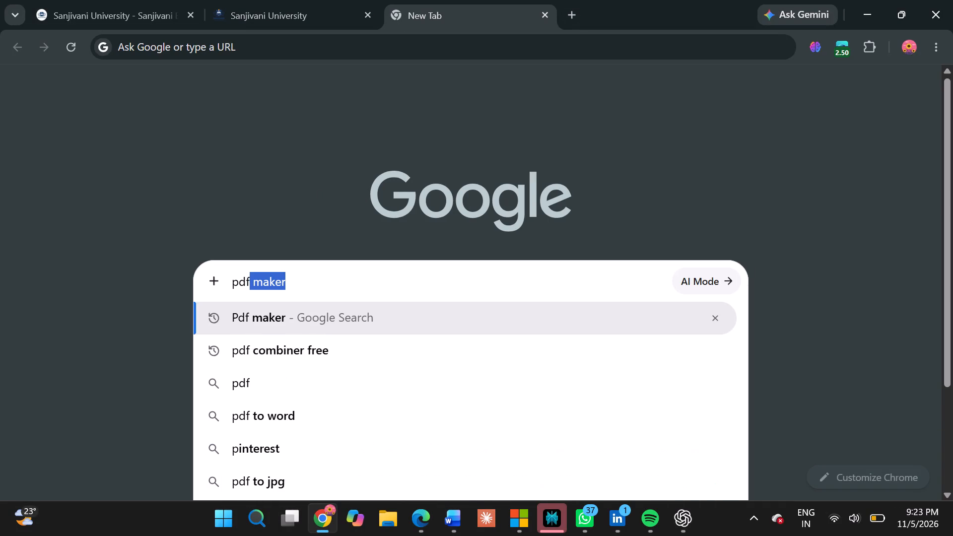
key(space)
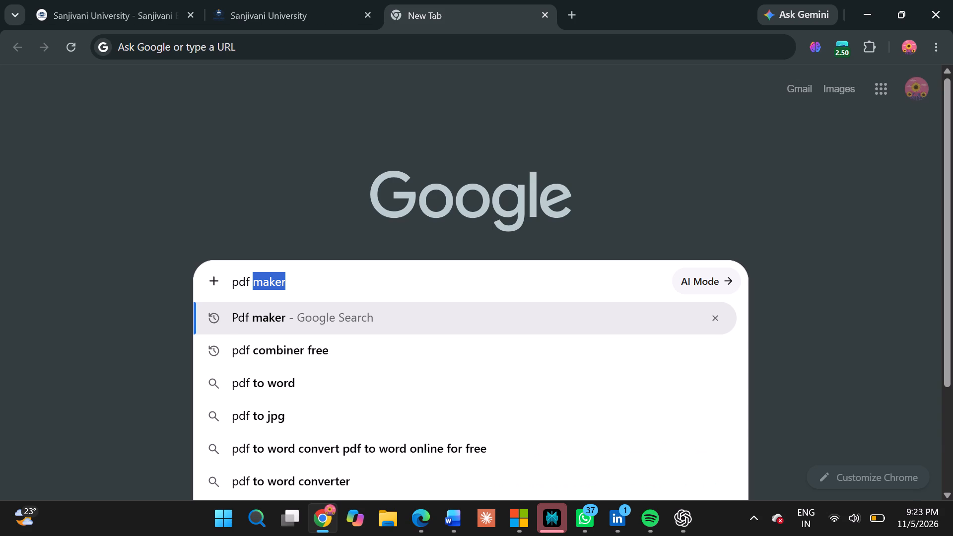
text(ed)
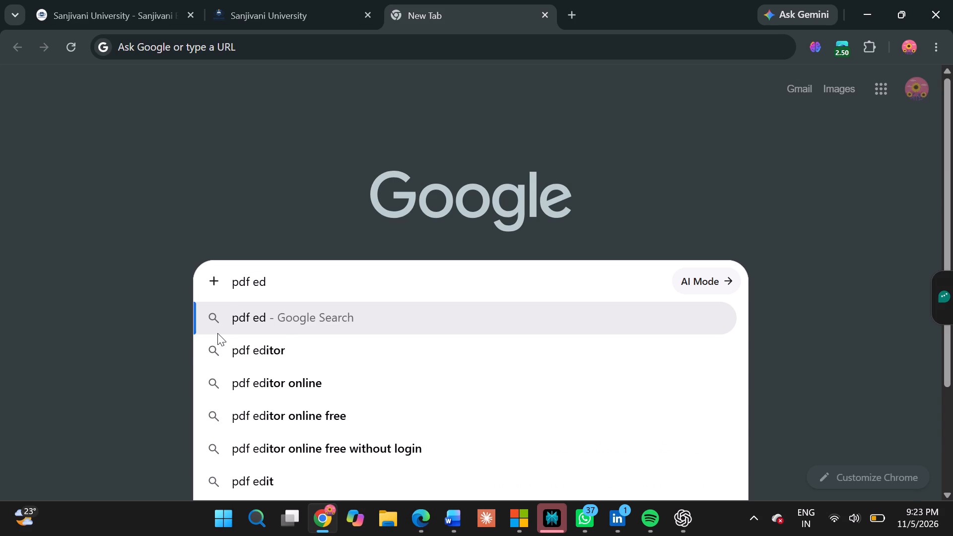
double_click(280, 352)
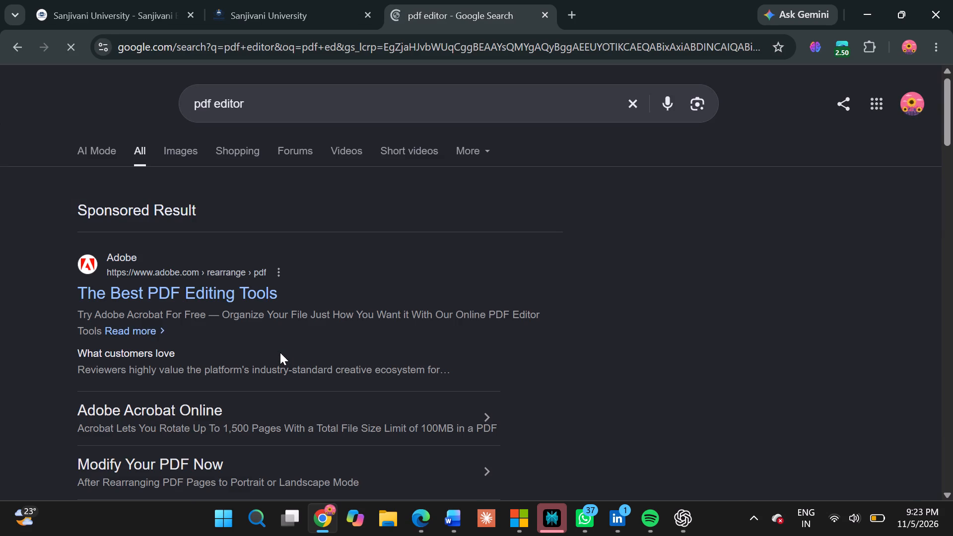
scroll(238, 277, down, 2)
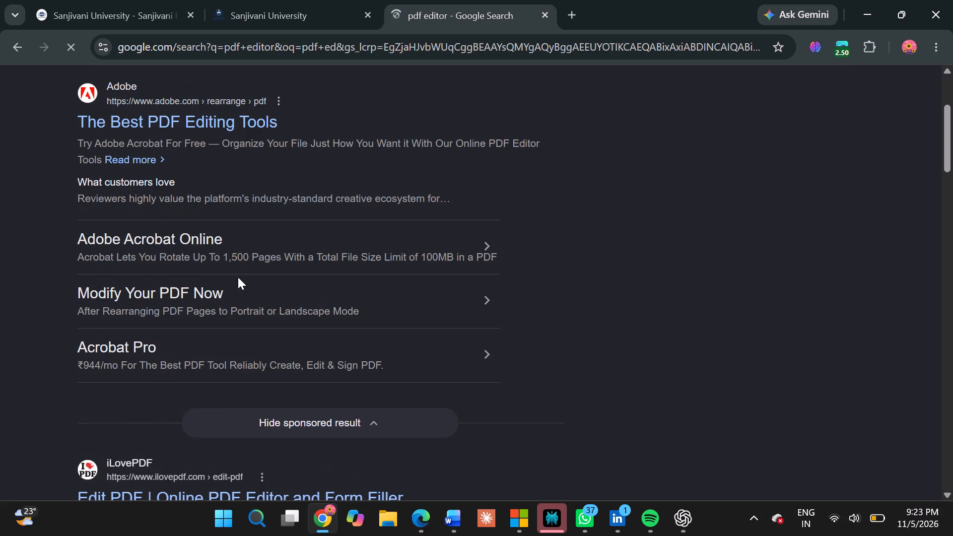
scroll(238, 277, down, 1)
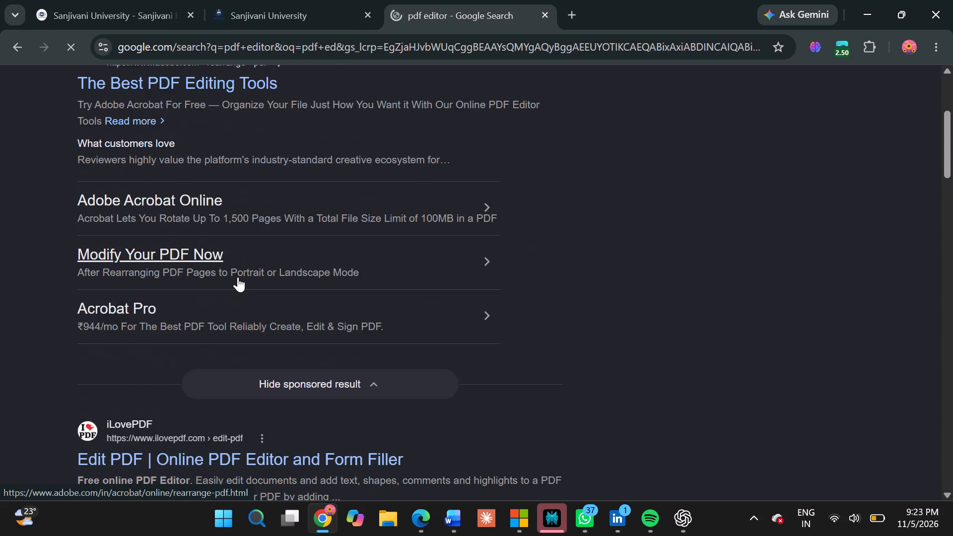
scroll(238, 277, up, 1)
scroll(238, 277, down, 1)
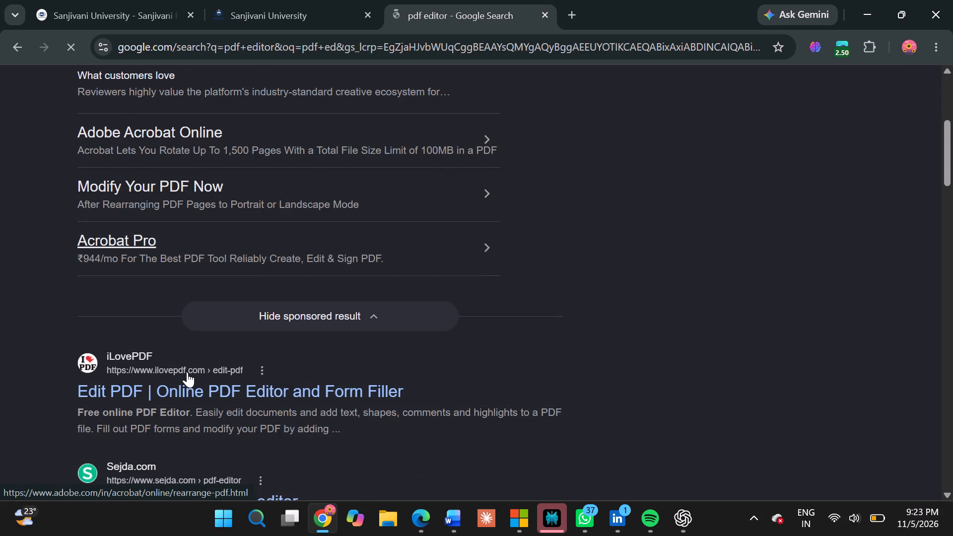
double_click(187, 372)
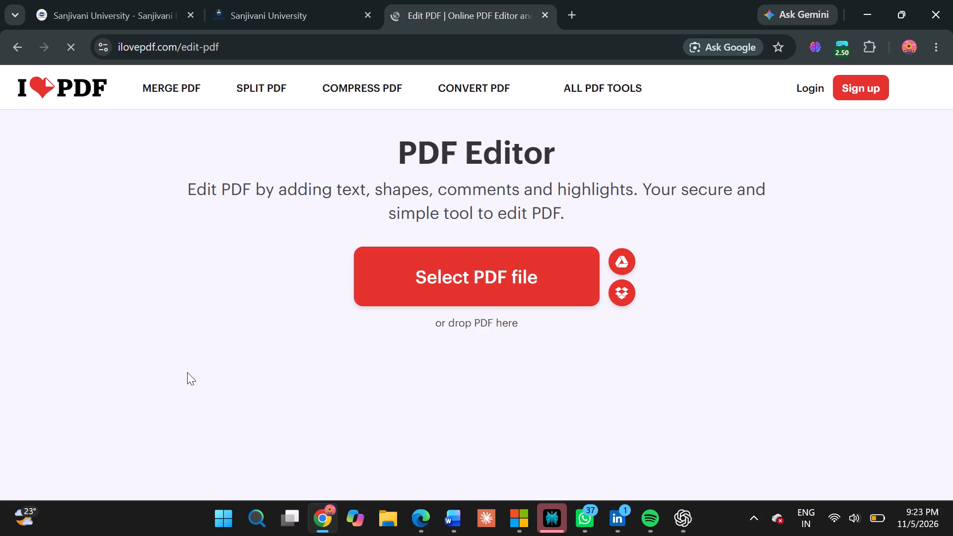
Upload the recent file BioLoop_Challenge_Submission_Simple to the iLovePDF editor.
click(465, 265)
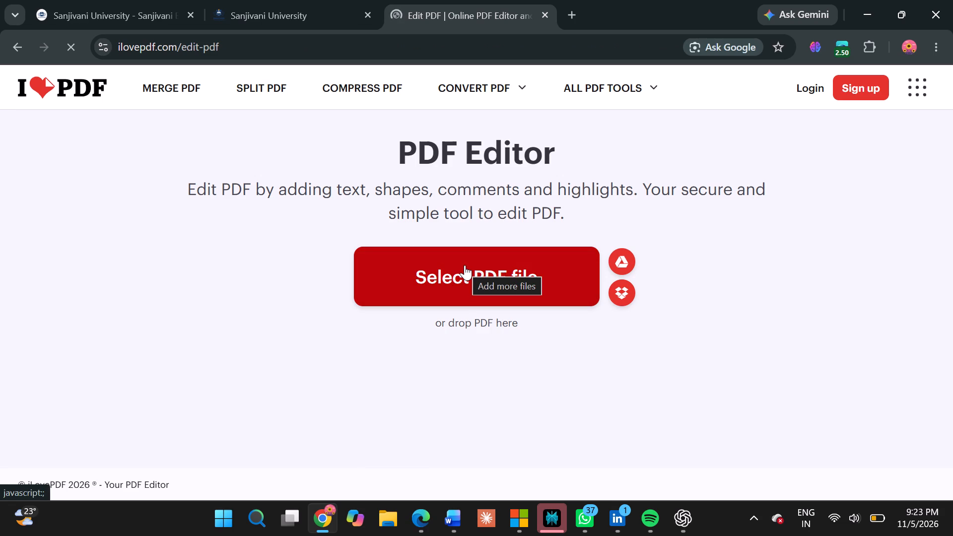
click(465, 265)
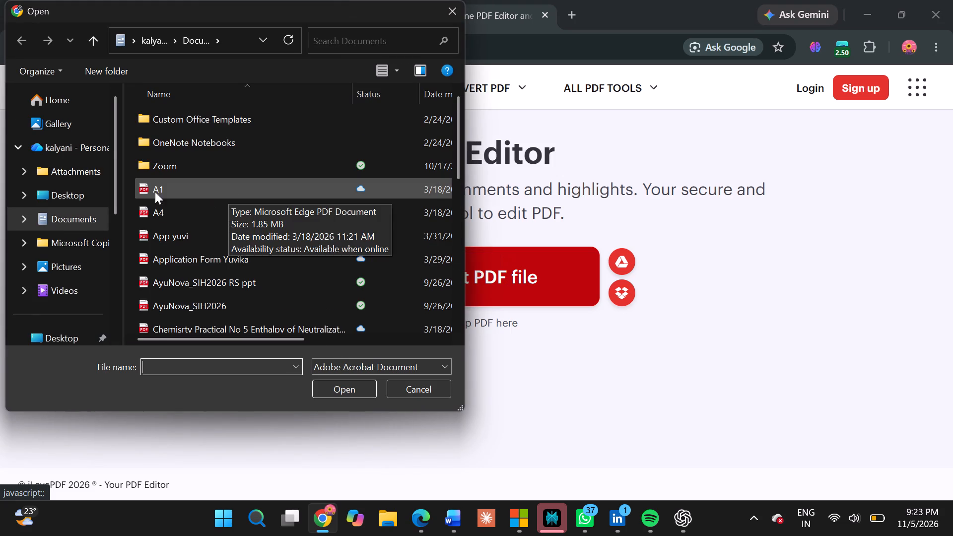
triple_click(112, 107)
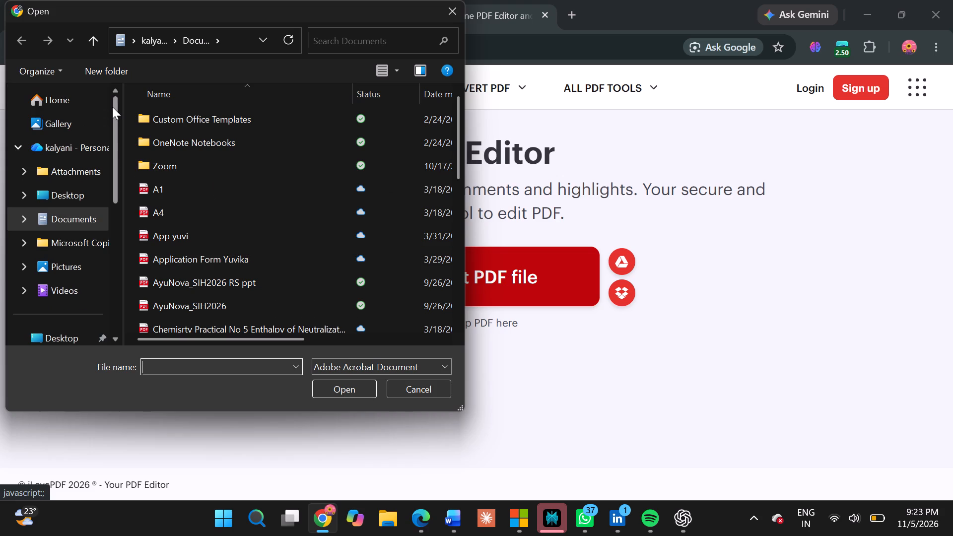
click(84, 101)
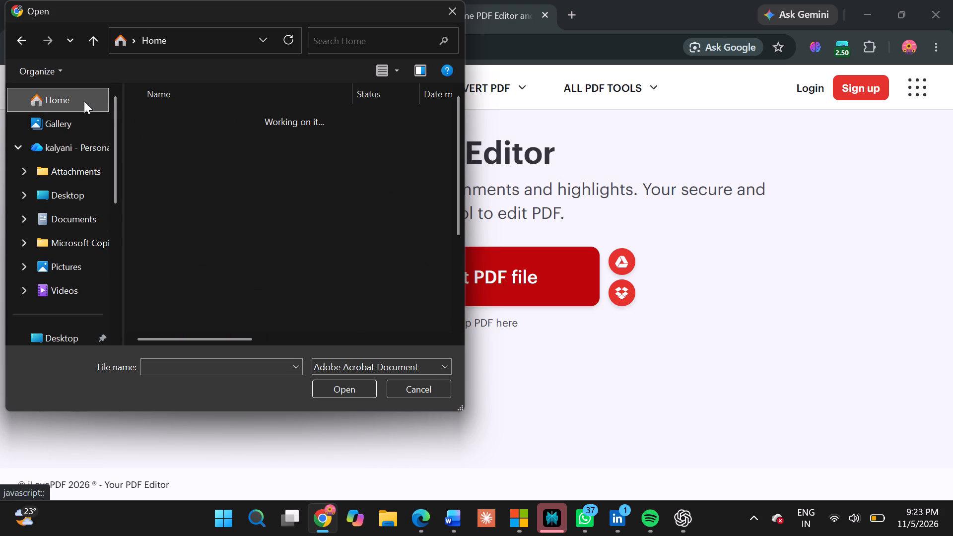
scroll(176, 186, down, 1)
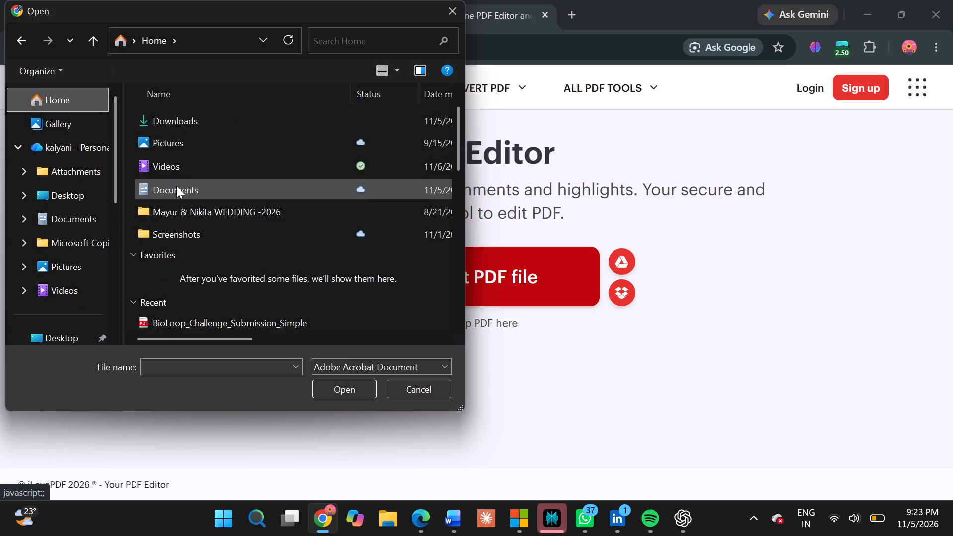
scroll(176, 186, down, 2)
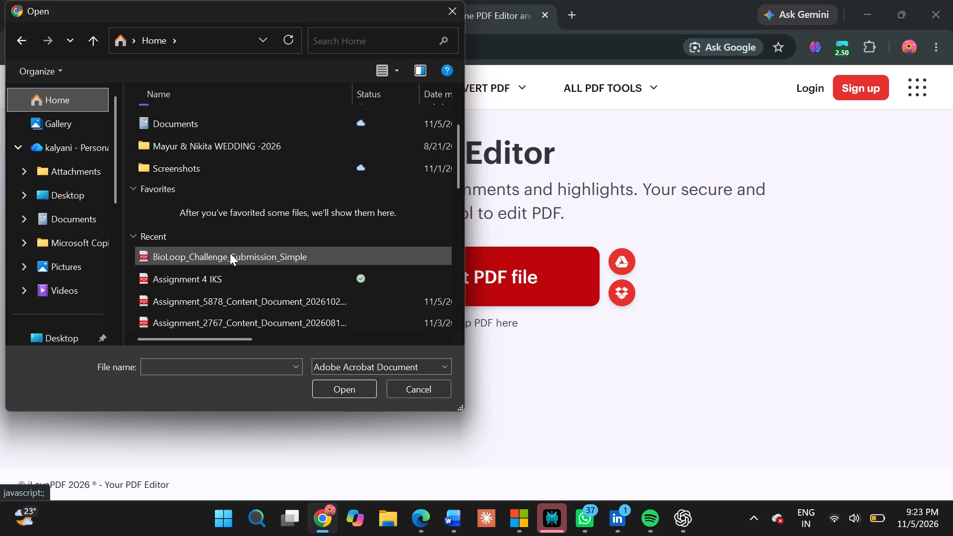
click(230, 253)
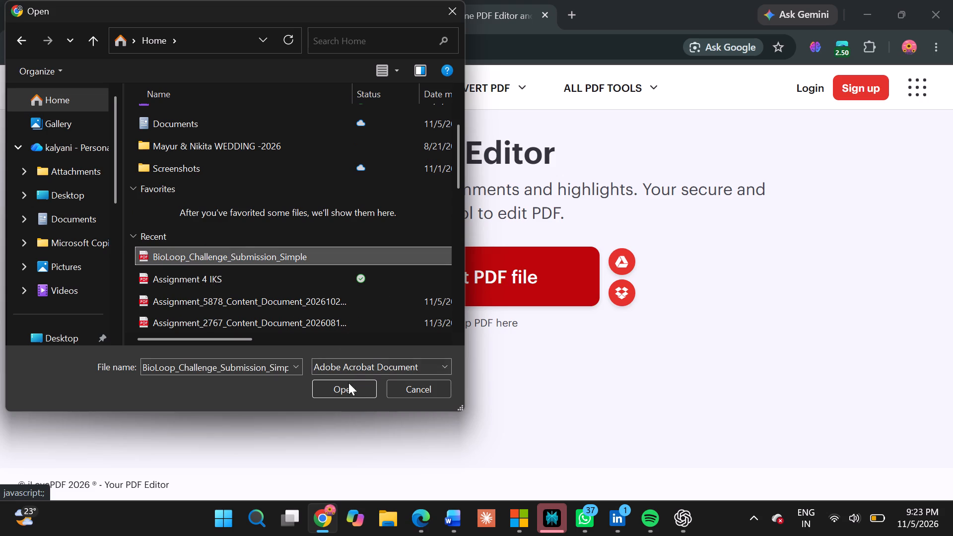
click(352, 389)
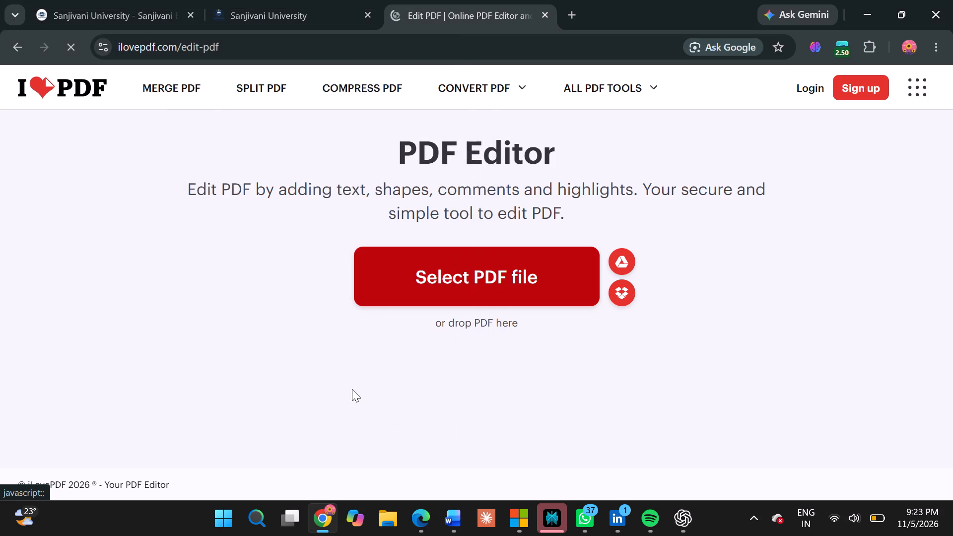
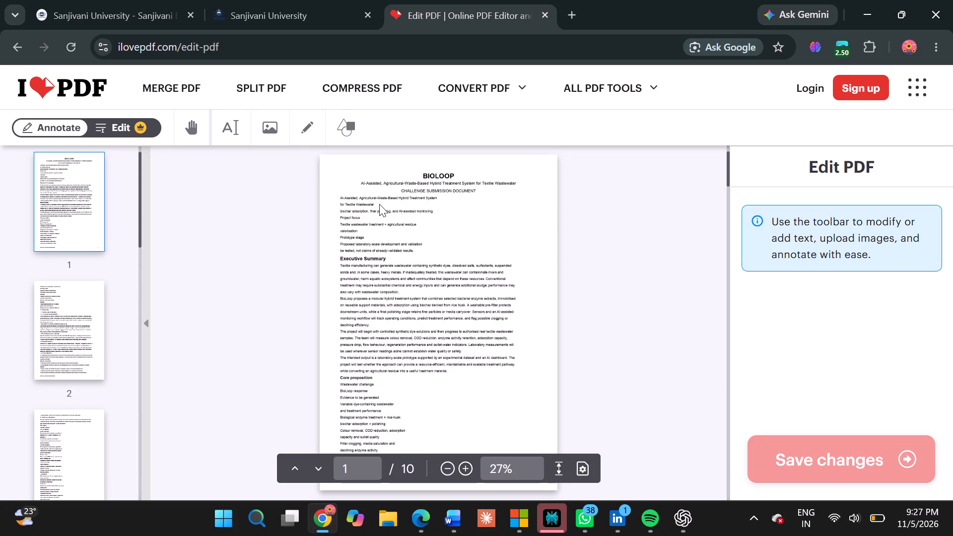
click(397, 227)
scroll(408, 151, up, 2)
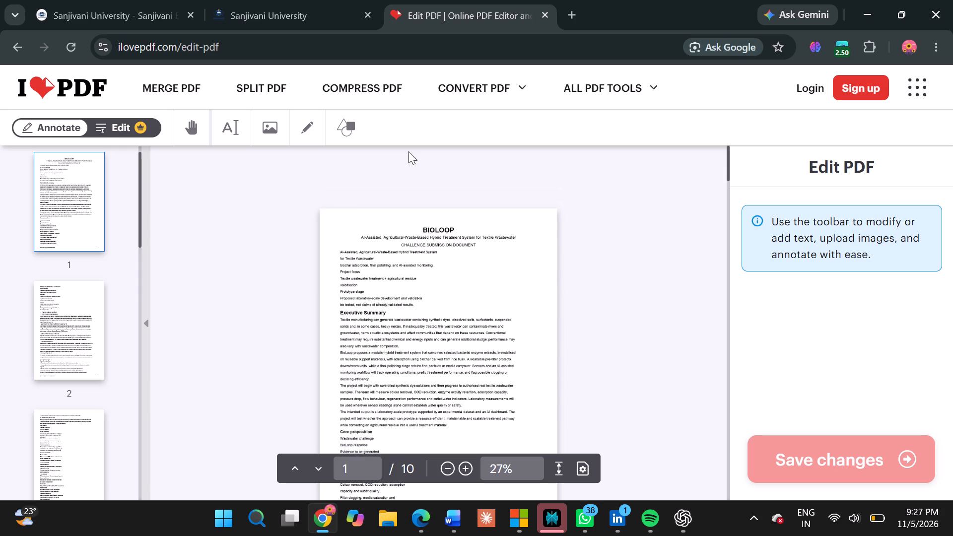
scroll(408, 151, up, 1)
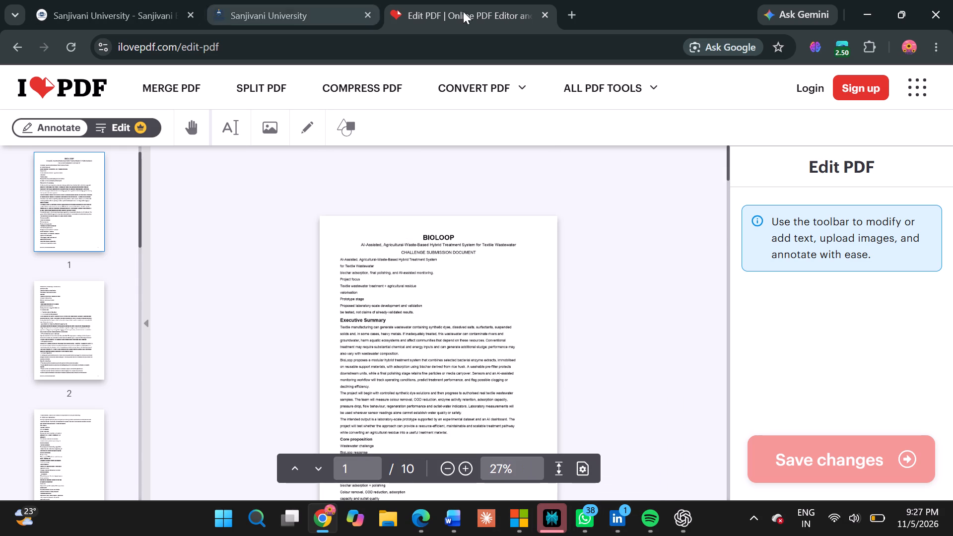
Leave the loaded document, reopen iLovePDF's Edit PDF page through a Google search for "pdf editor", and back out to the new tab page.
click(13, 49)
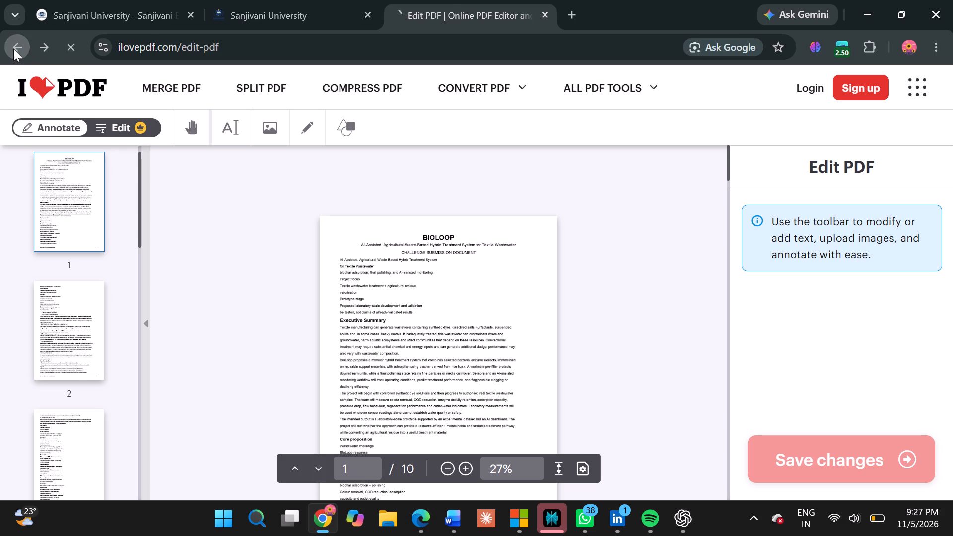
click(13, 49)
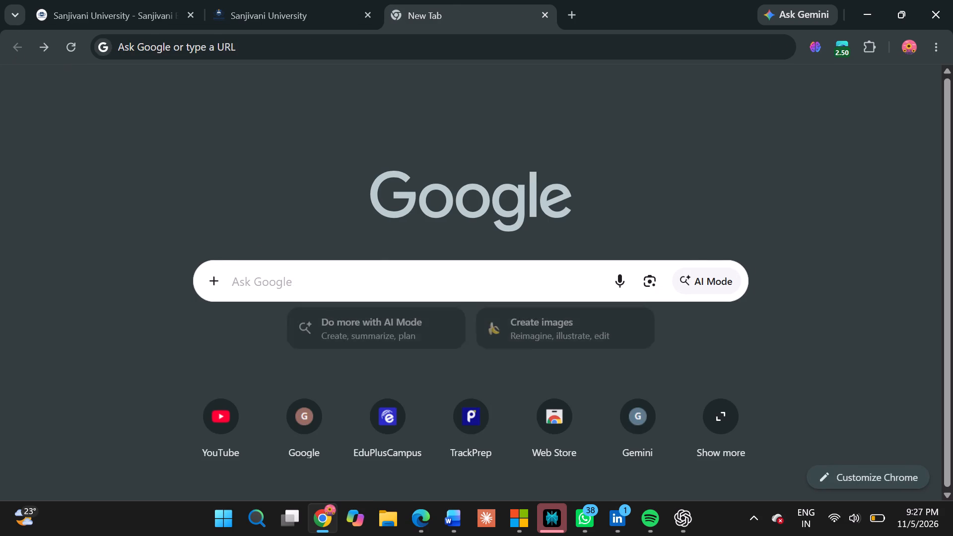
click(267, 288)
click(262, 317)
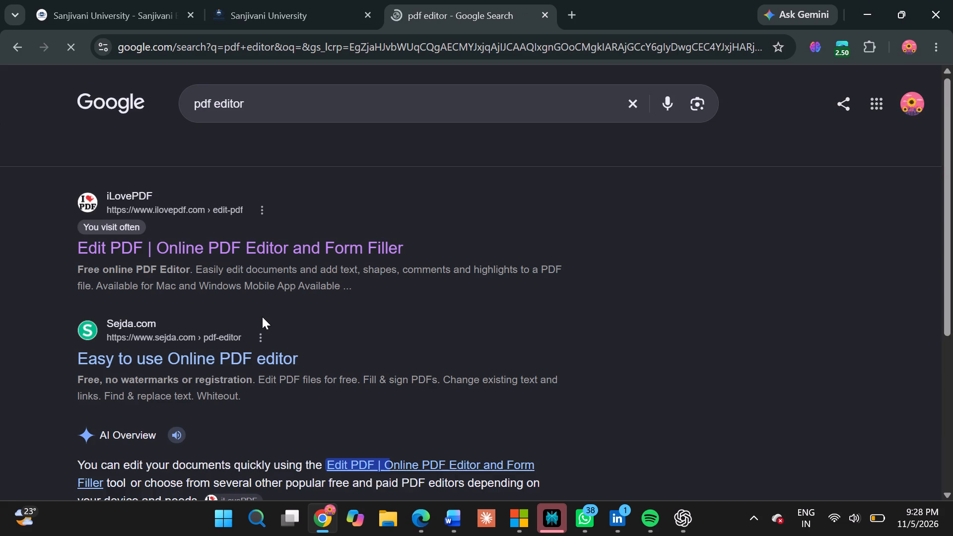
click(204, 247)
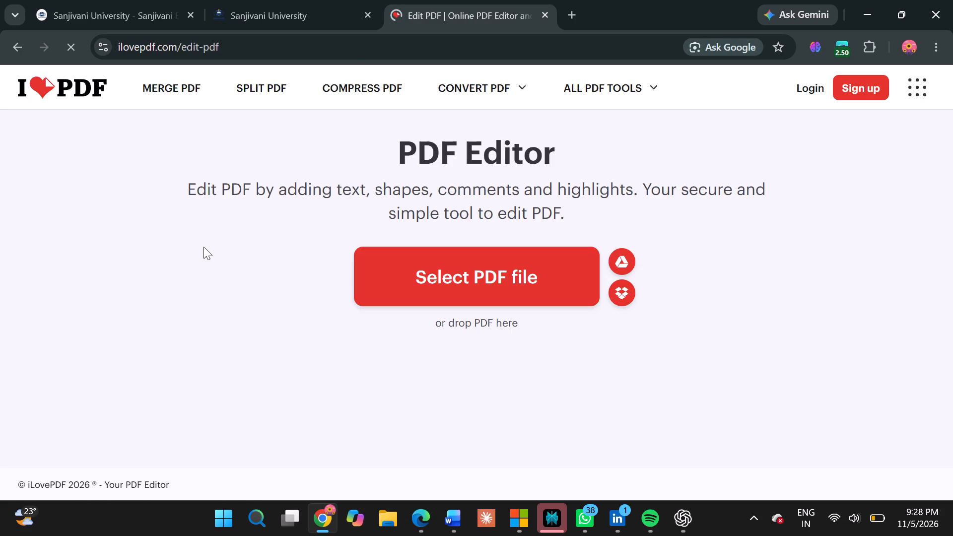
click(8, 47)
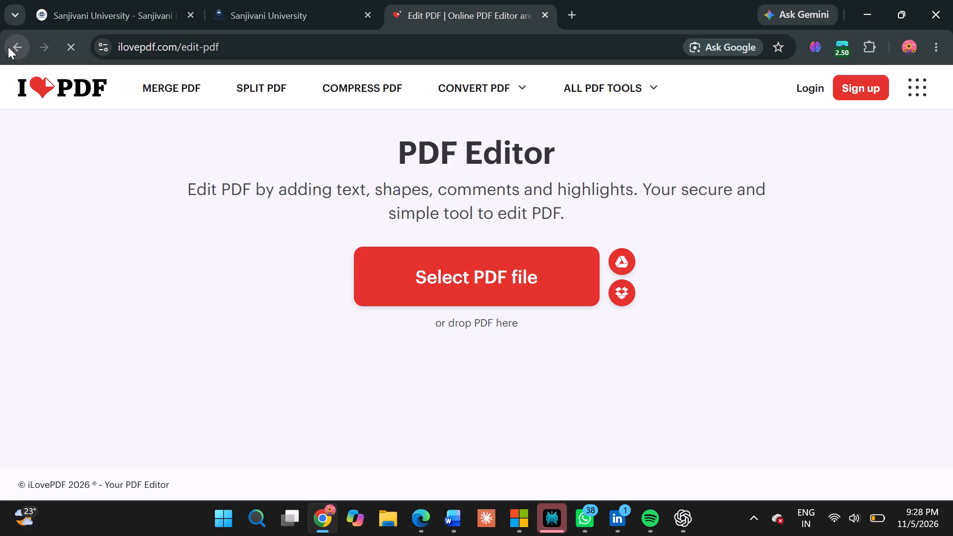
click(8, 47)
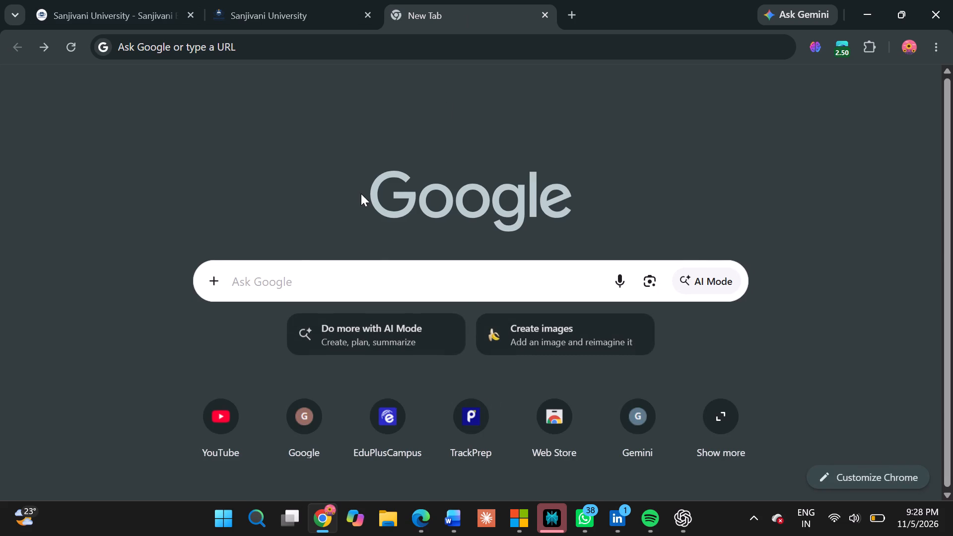
Search Google again for "pdf editor".
click(292, 268)
click(261, 313)
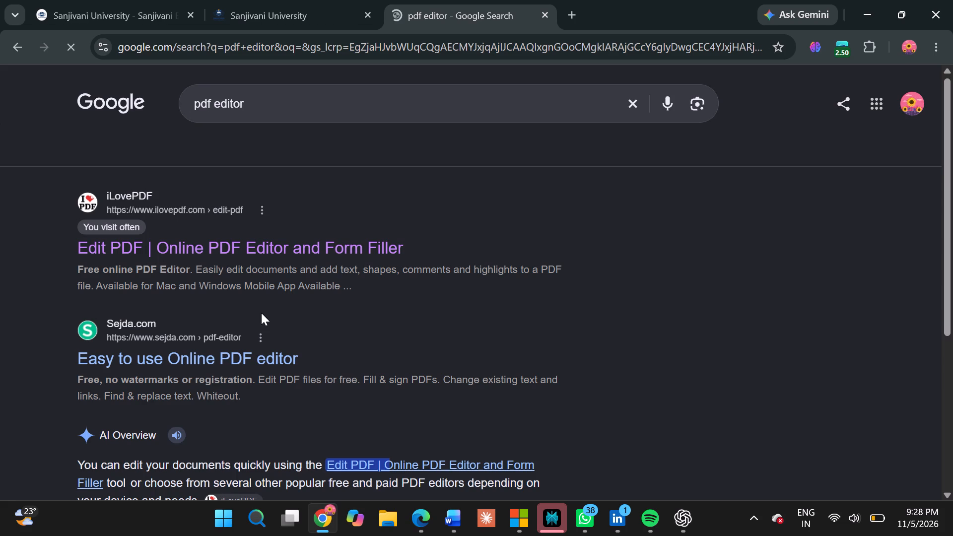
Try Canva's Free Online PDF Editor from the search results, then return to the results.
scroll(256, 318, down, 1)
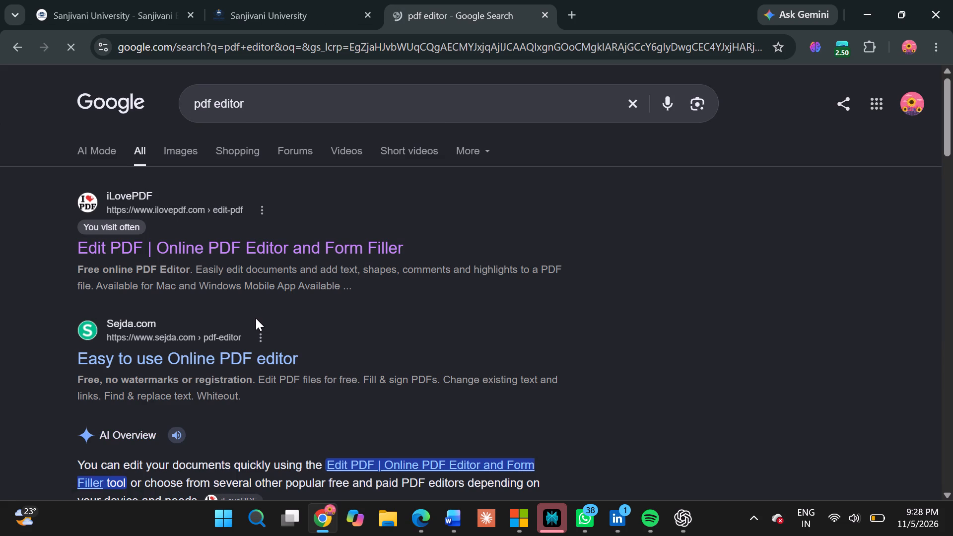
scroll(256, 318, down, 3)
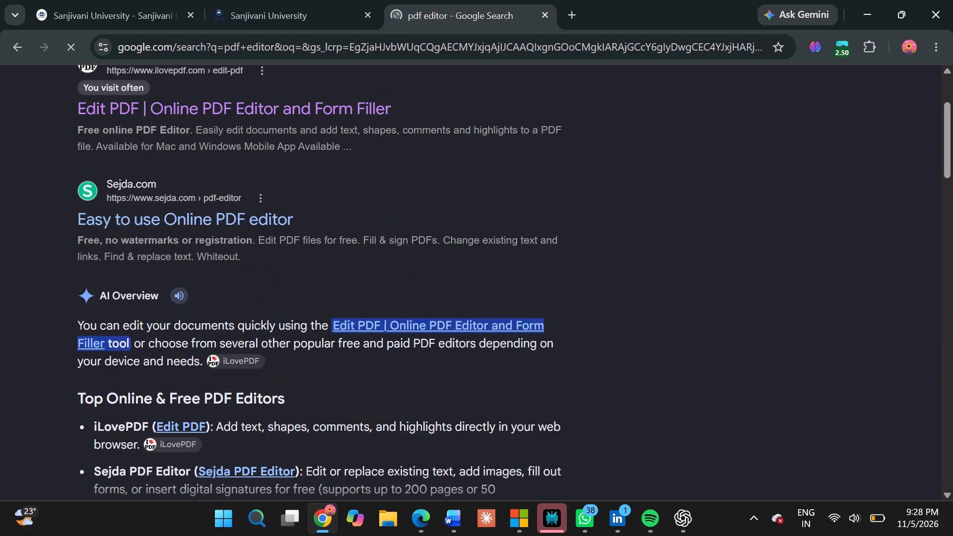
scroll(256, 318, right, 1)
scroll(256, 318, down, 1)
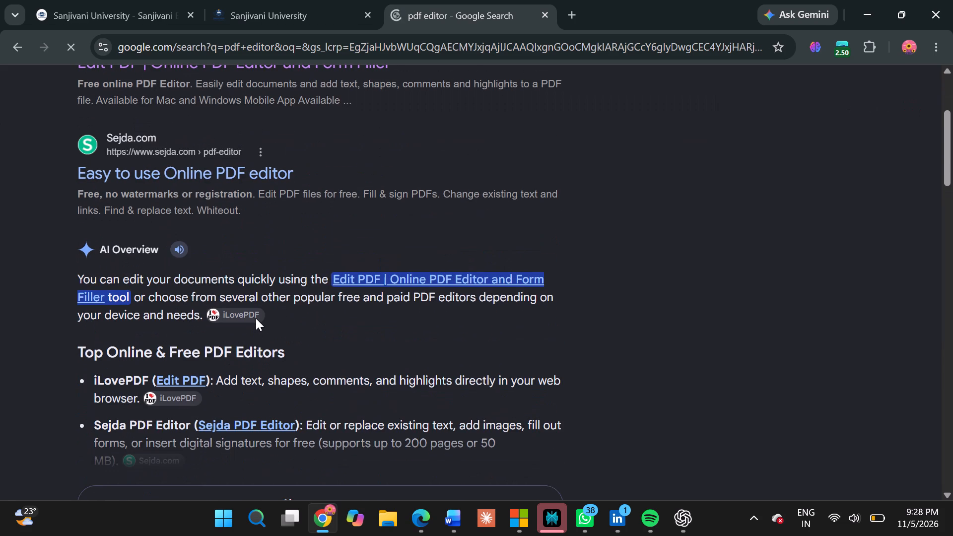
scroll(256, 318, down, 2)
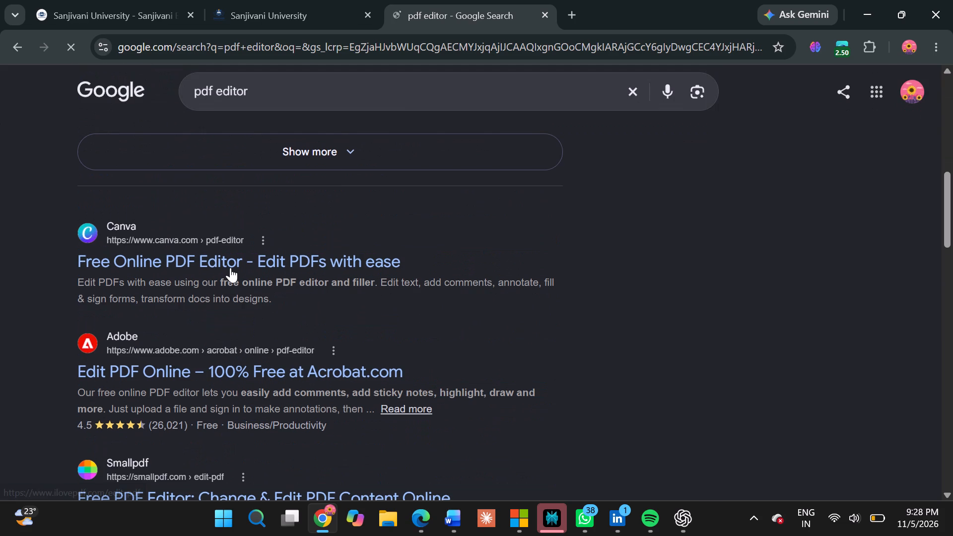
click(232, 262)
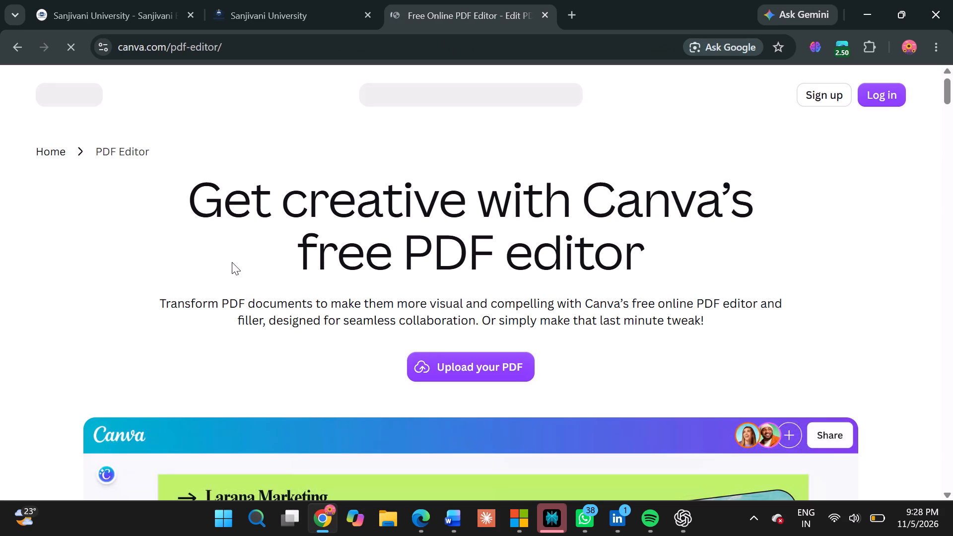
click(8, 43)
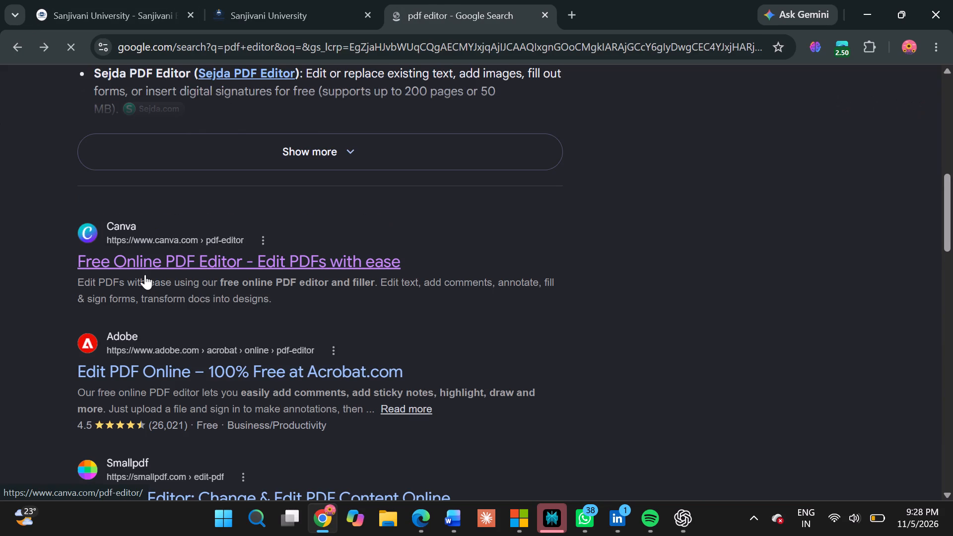
Open Adobe's Edit PDF Online page at Acrobat.com from the search results.
click(136, 361)
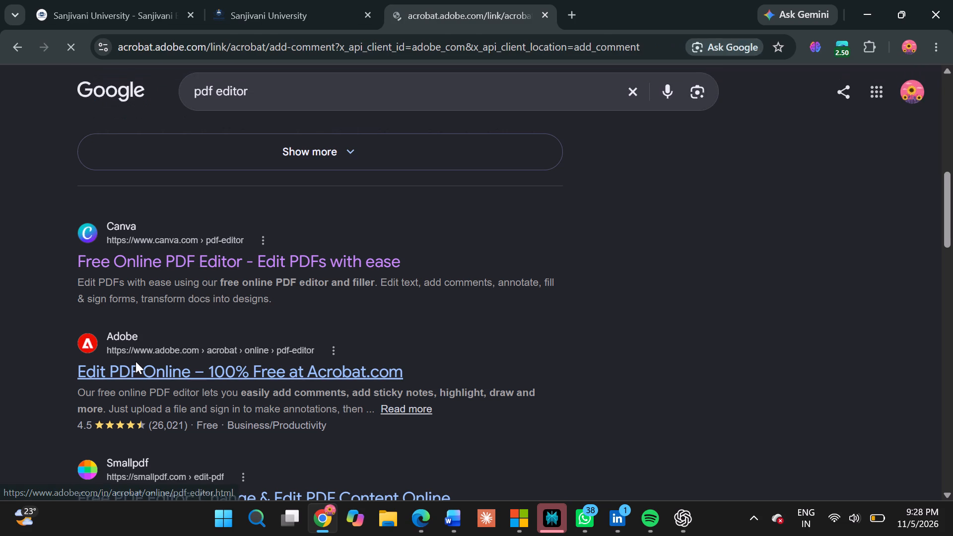
click(136, 361)
click(136, 361)
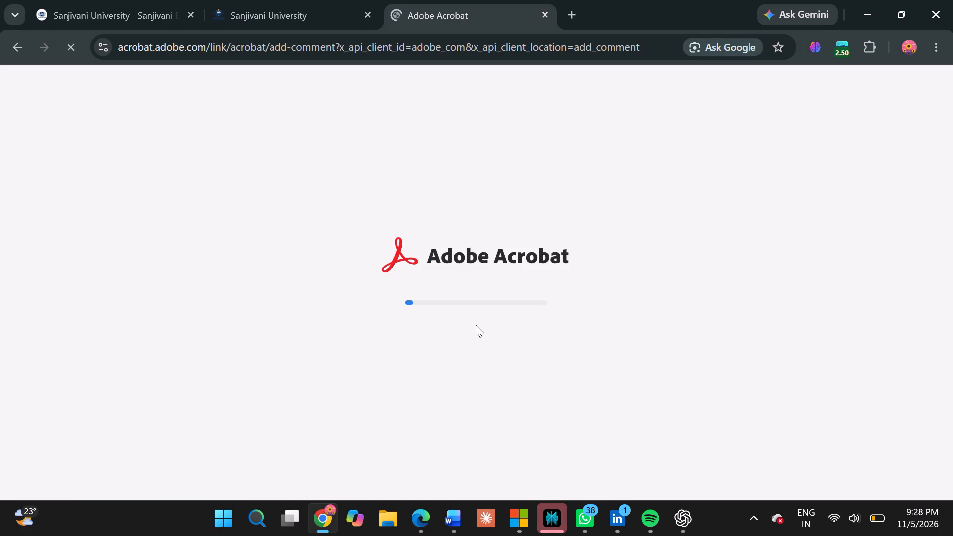
click(476, 325)
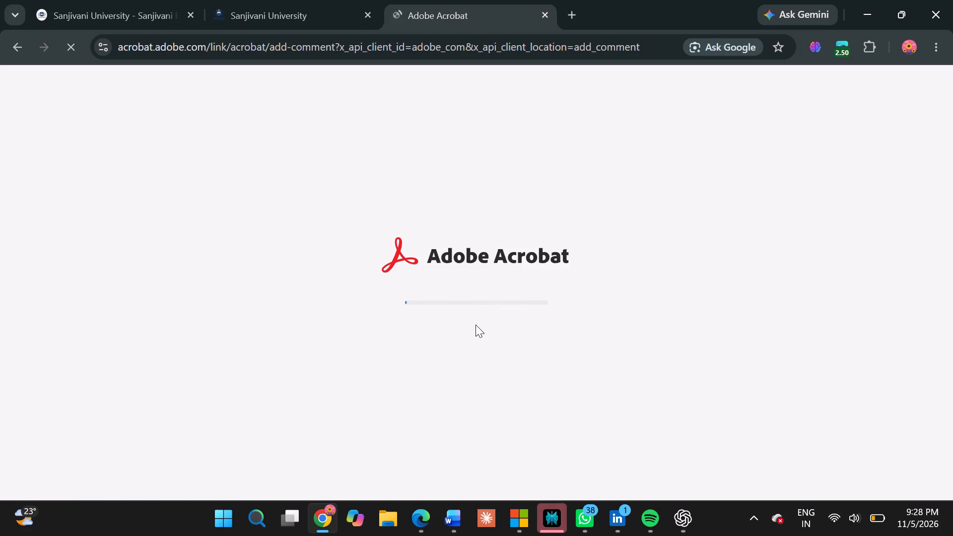
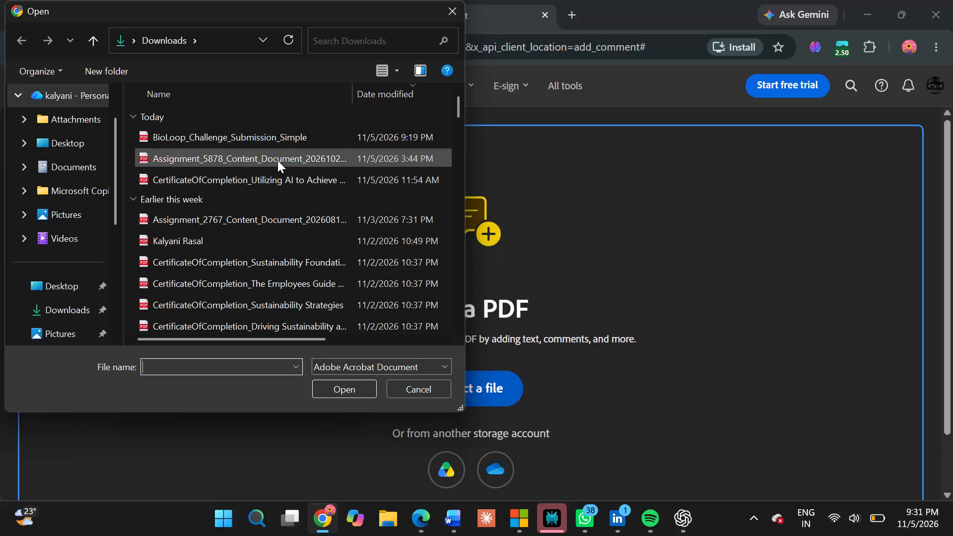
Load BioLoop_Challenge_Submission_Simple from the Downloads folder into Adobe Acrobat's Edit a PDF page.
click(272, 142)
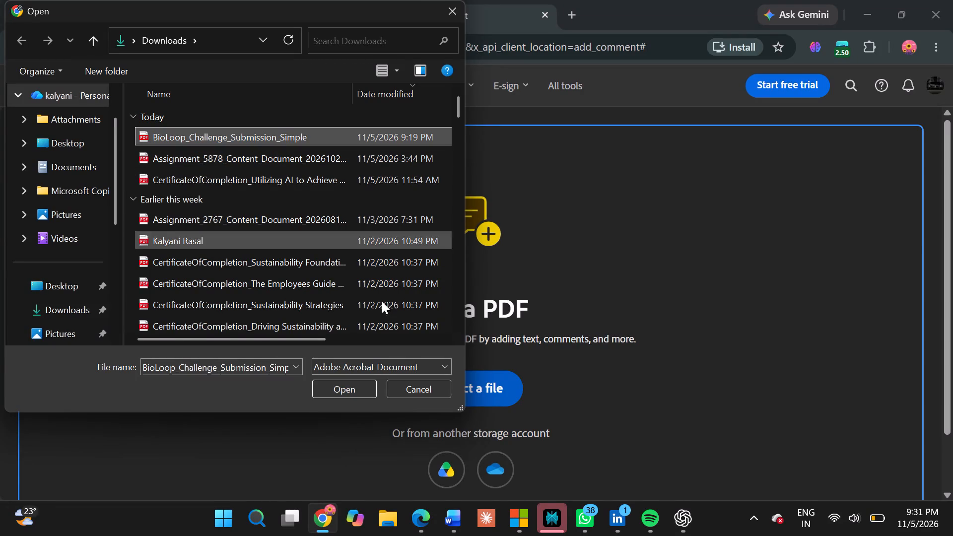
click(353, 392)
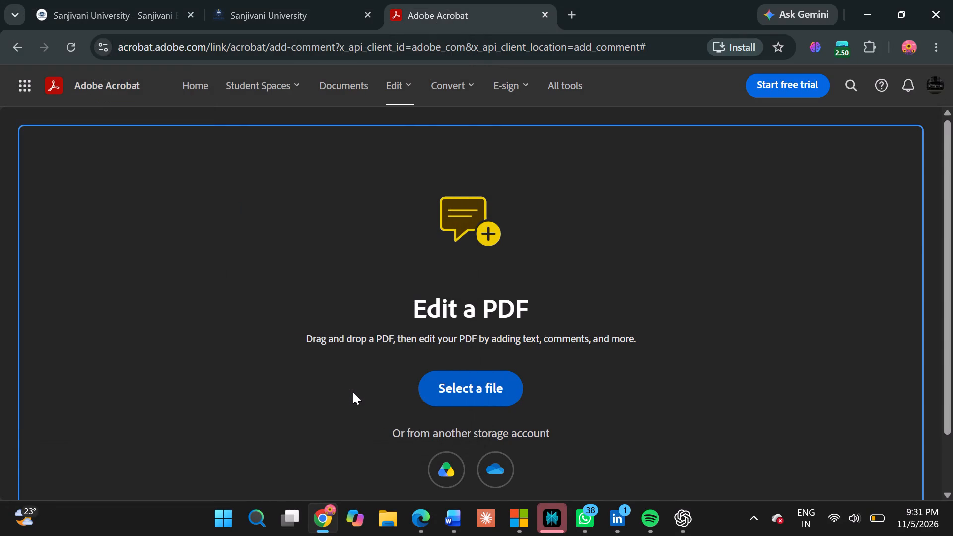
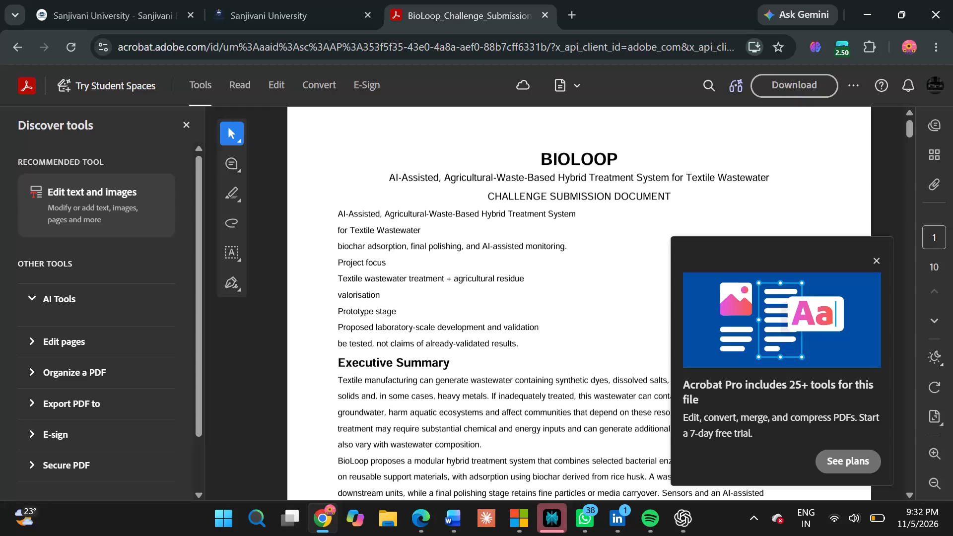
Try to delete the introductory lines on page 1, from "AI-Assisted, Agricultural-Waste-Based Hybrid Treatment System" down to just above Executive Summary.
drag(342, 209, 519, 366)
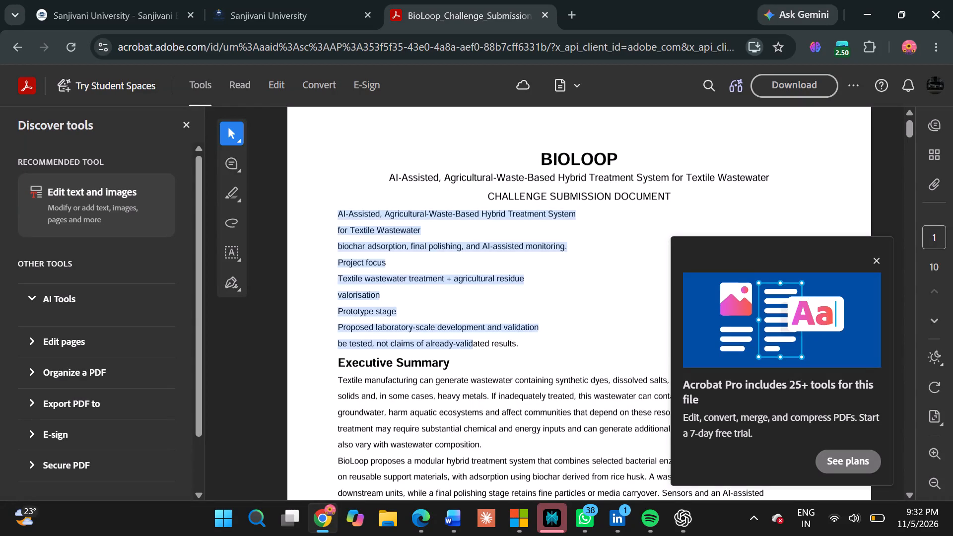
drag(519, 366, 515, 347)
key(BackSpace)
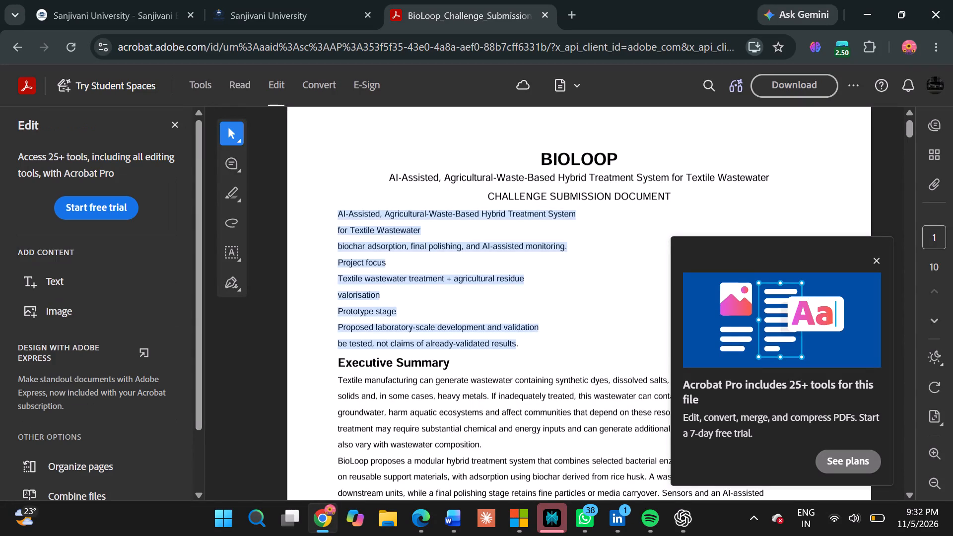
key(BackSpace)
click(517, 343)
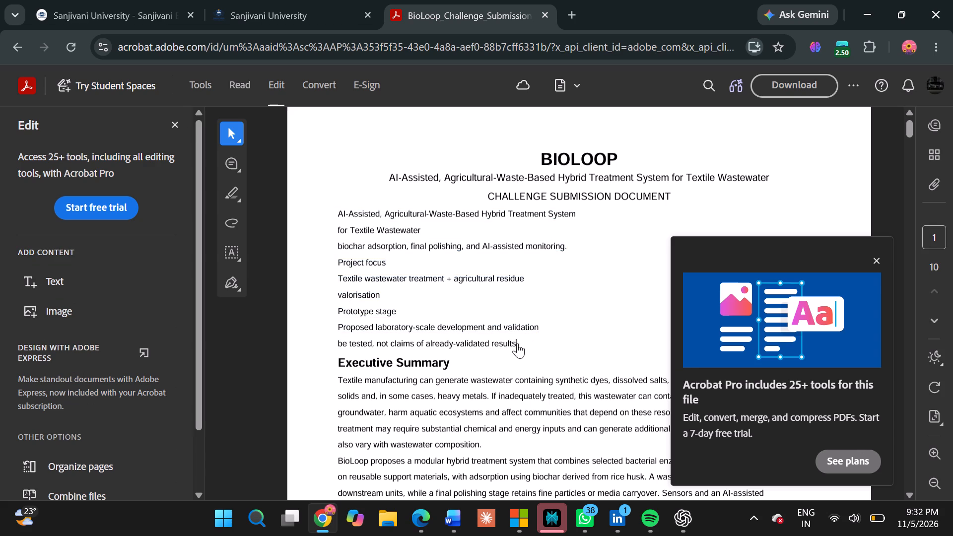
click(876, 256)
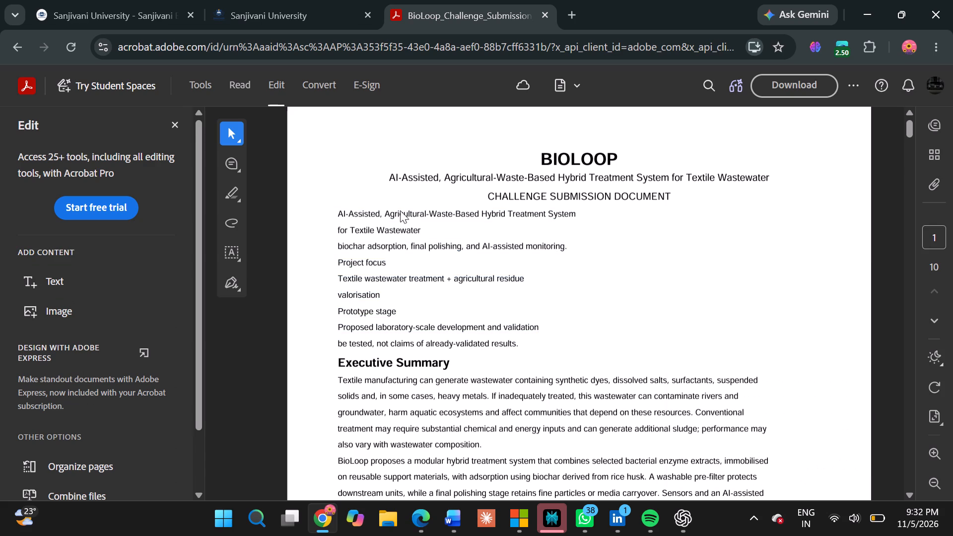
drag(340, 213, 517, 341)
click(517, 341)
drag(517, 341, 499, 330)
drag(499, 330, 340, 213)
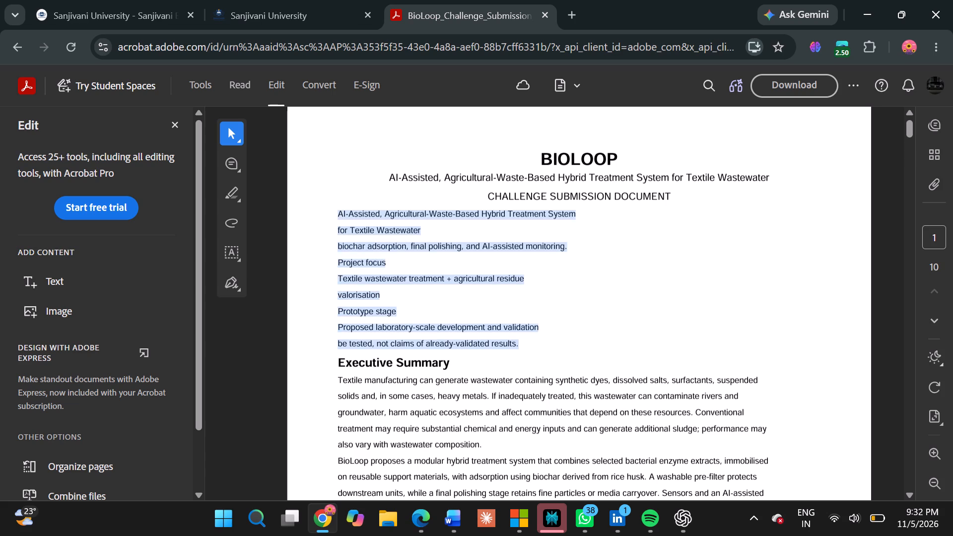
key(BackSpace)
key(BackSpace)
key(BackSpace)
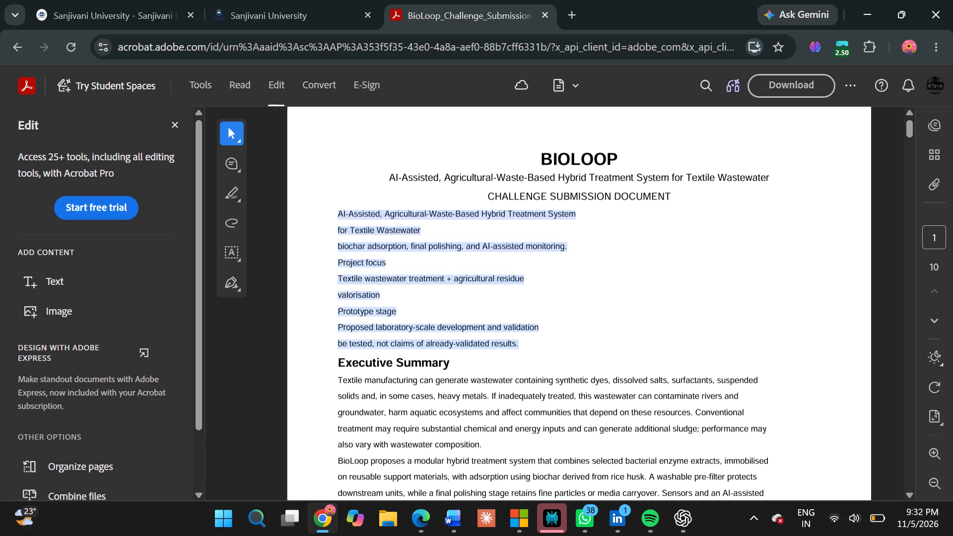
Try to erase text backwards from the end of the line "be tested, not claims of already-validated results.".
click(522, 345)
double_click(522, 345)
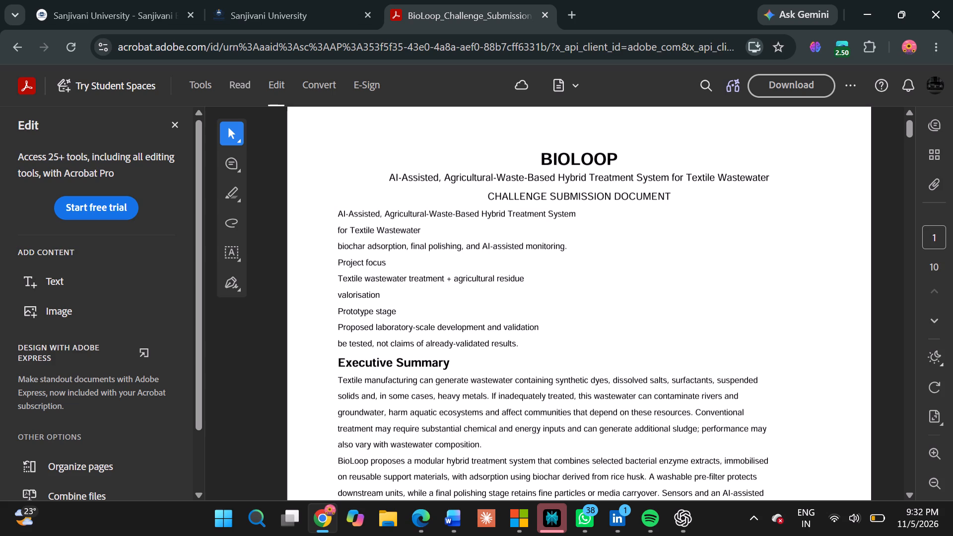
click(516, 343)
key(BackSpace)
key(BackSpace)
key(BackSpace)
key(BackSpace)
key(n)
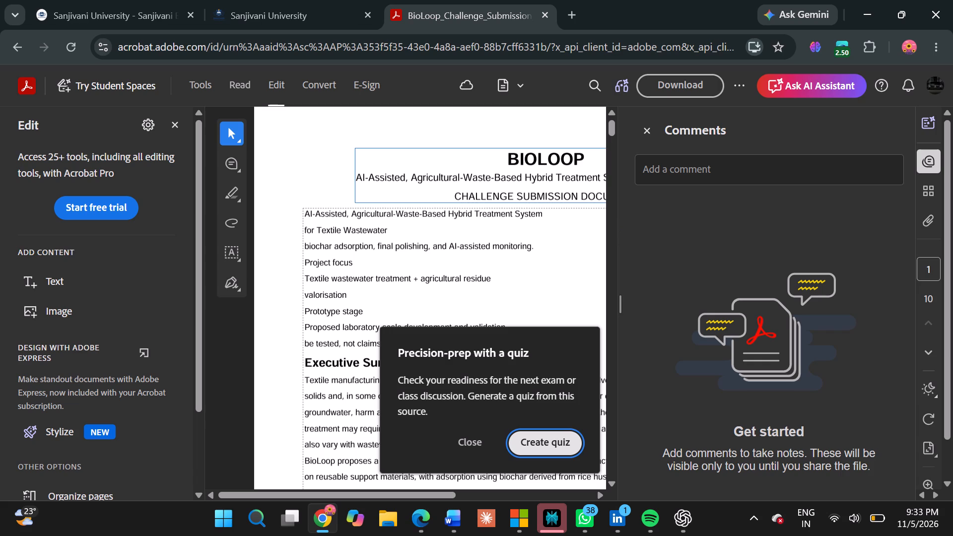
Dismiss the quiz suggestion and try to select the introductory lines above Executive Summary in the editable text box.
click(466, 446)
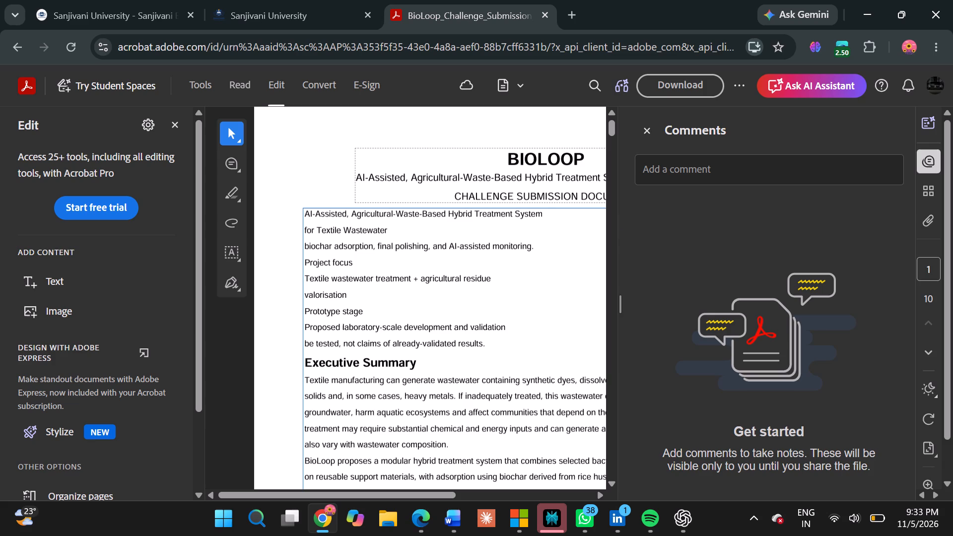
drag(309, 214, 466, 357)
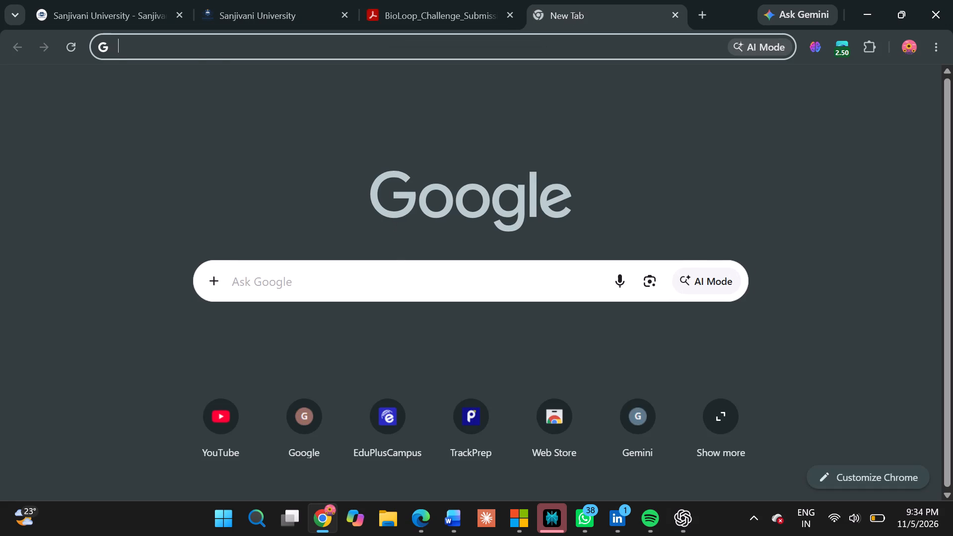
click(309, 274)
text(word to p)
text(df)
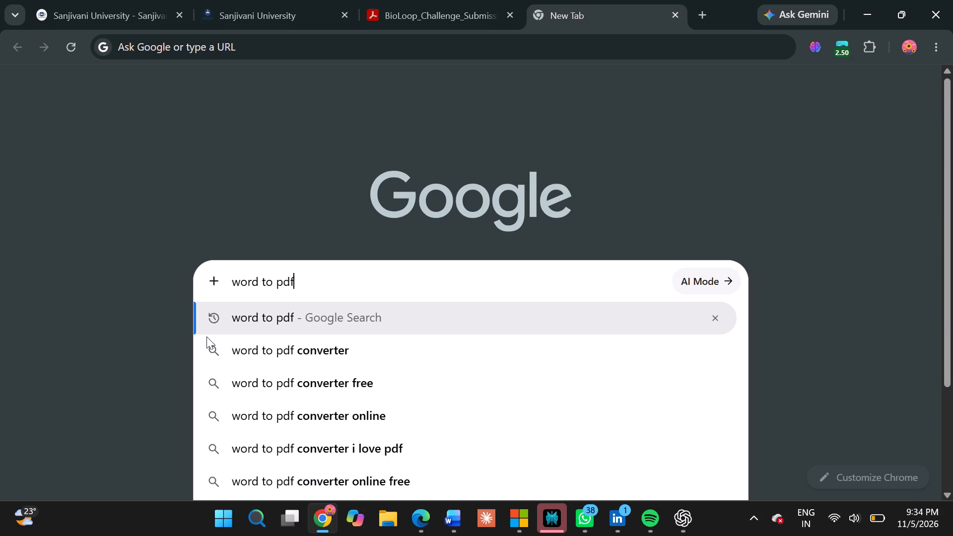
click(252, 366)
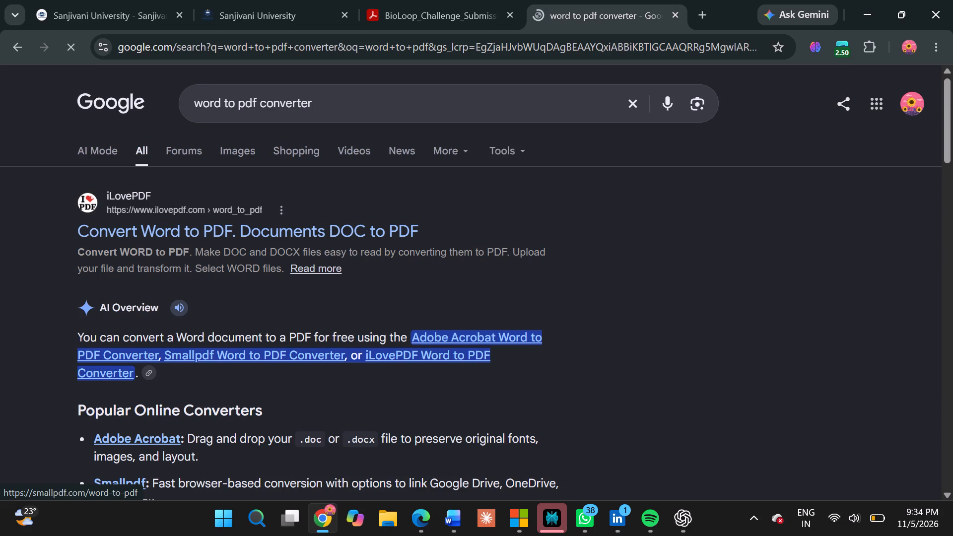
Open iLovePDF's Convert Word to PDF page from the results and start selecting Word files.
scroll(221, 344, down, 1)
click(237, 162)
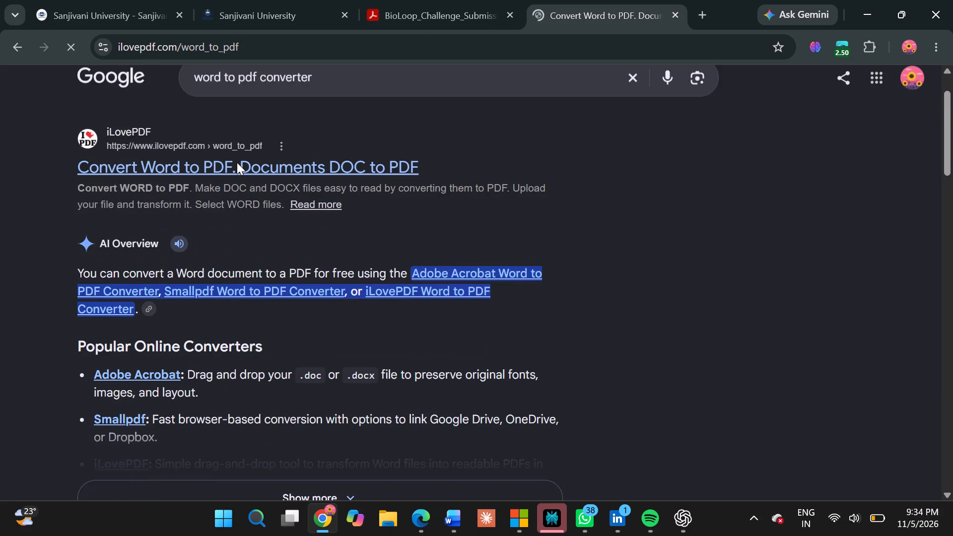
click(463, 240)
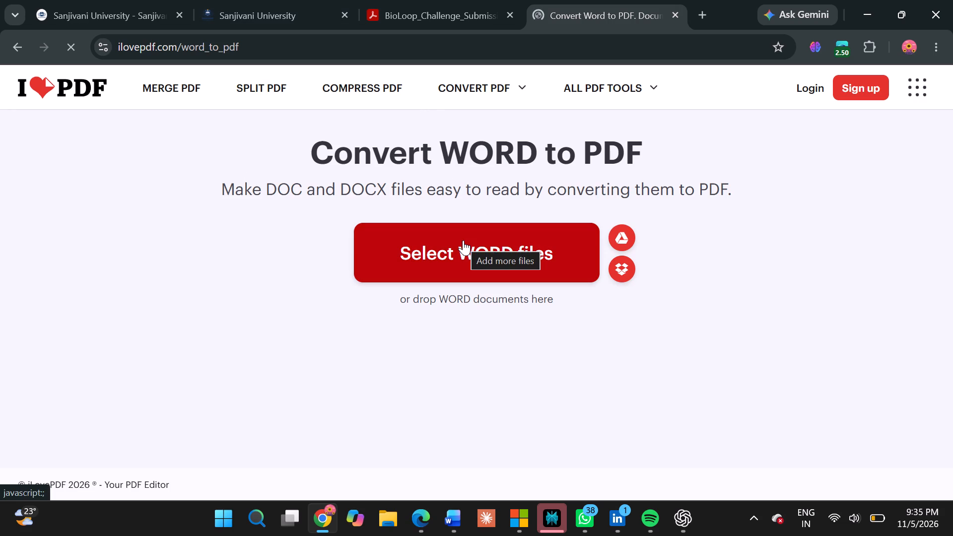
click(463, 240)
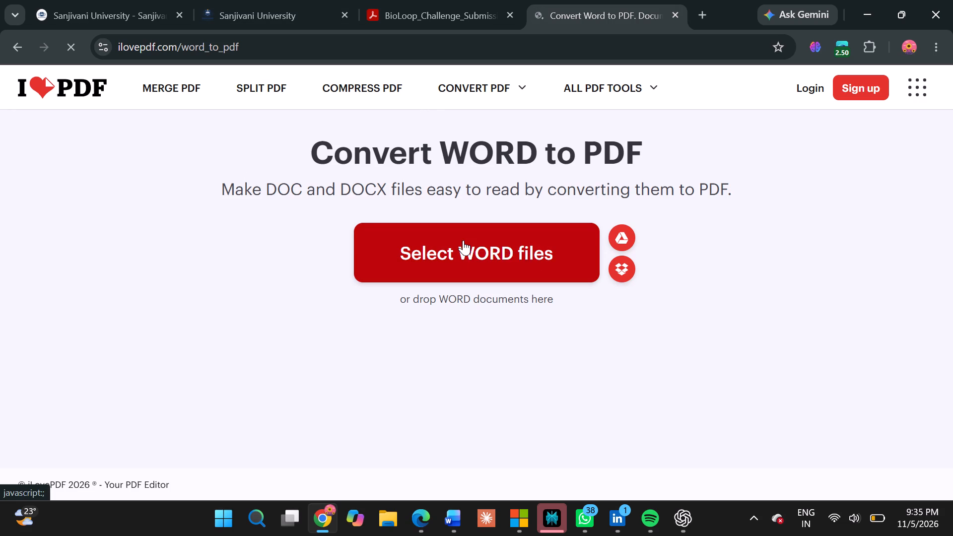
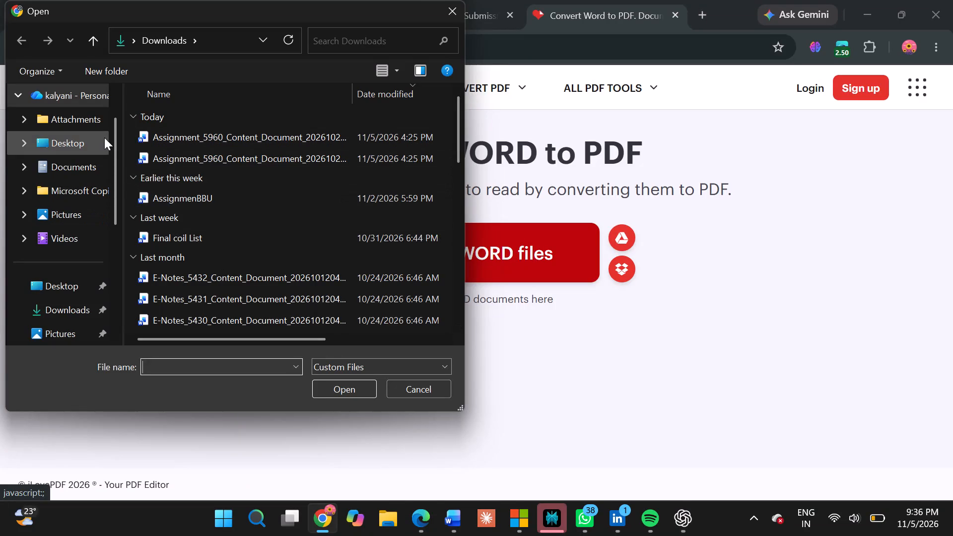
Load the "bioloop docx" Word file from the recent files in Home into the Word to PDF converter.
drag(112, 136, 112, 92)
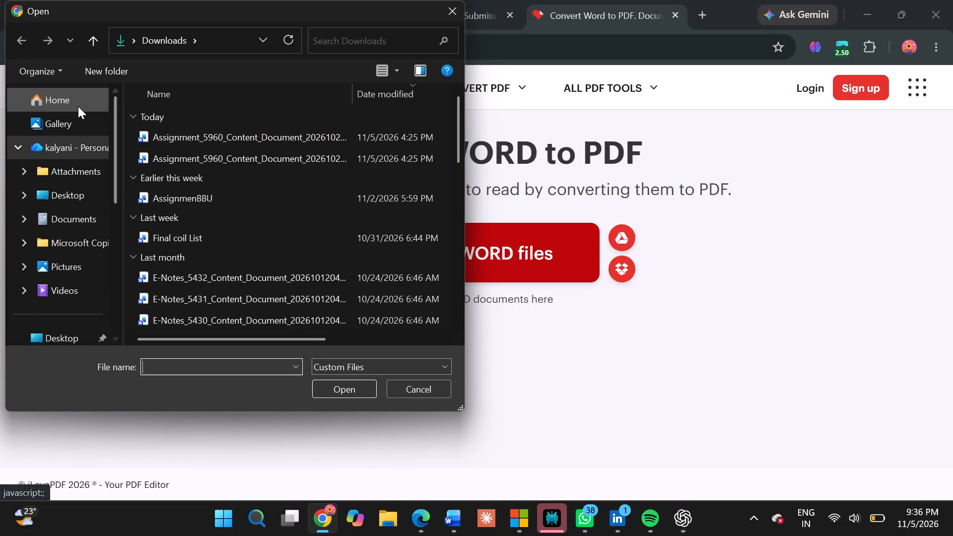
click(78, 106)
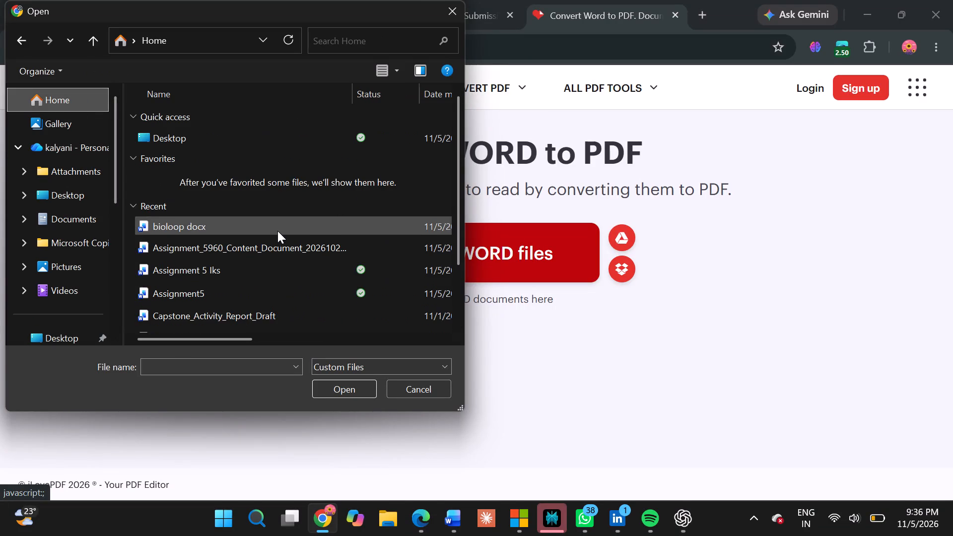
scroll(207, 126, down, 1)
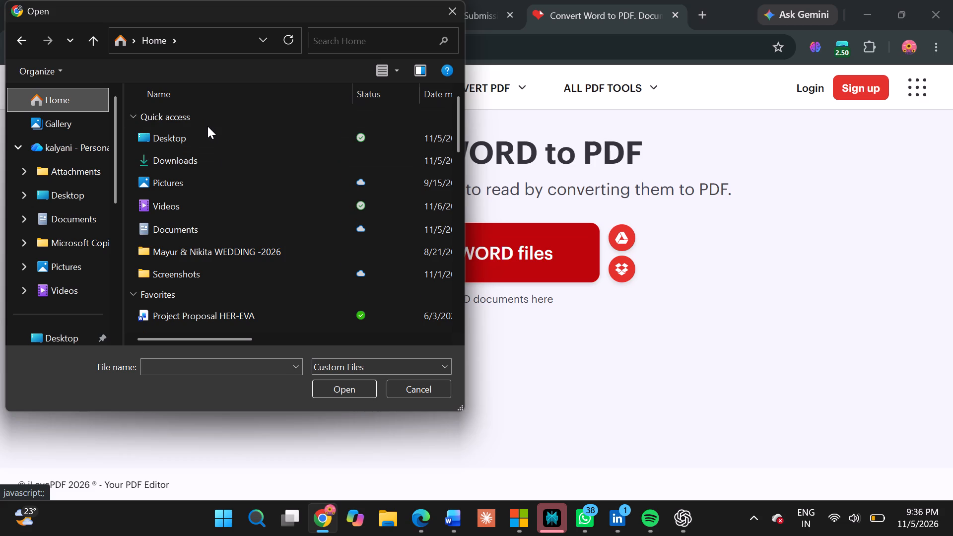
scroll(207, 126, down, 1)
click(192, 241)
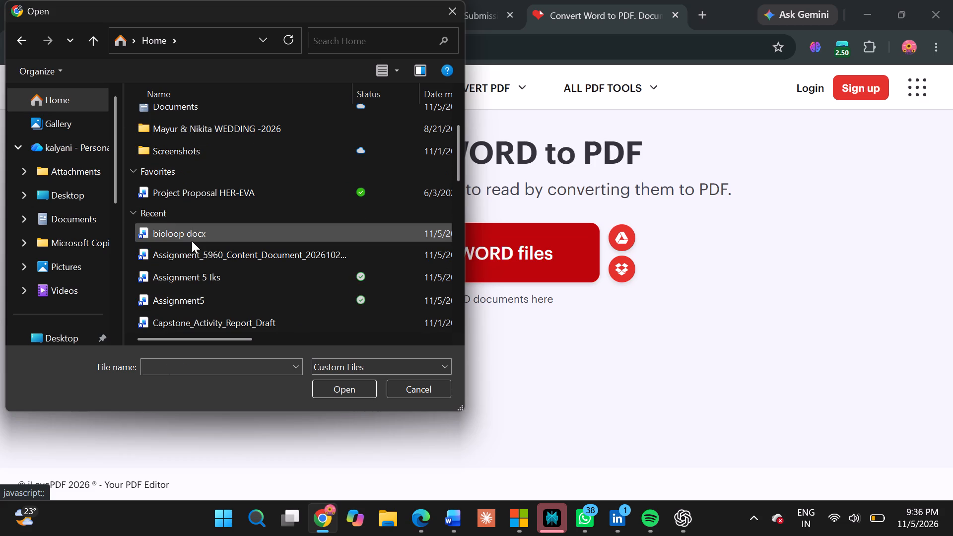
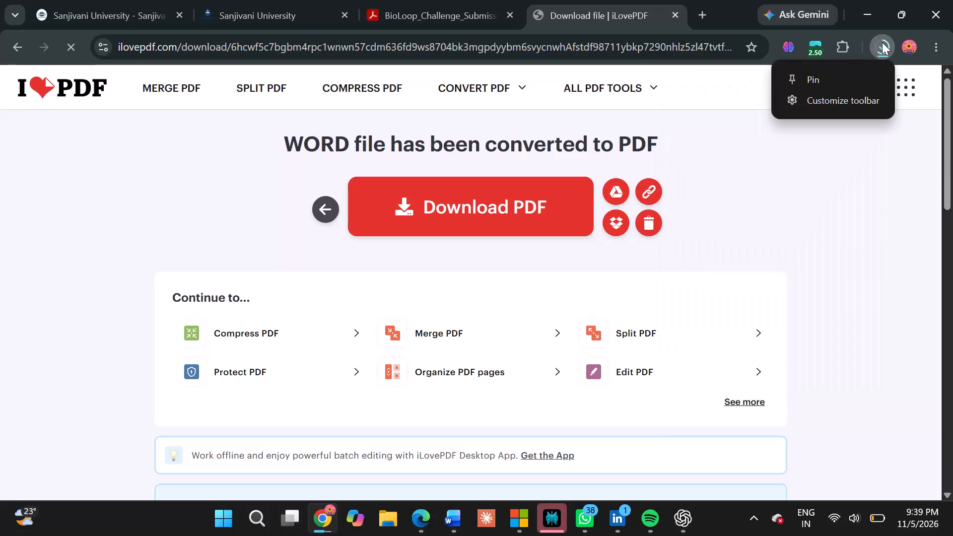
Resume the interrupted download of bioloop docx.pdf from the browser's recent download history.
key(Right)
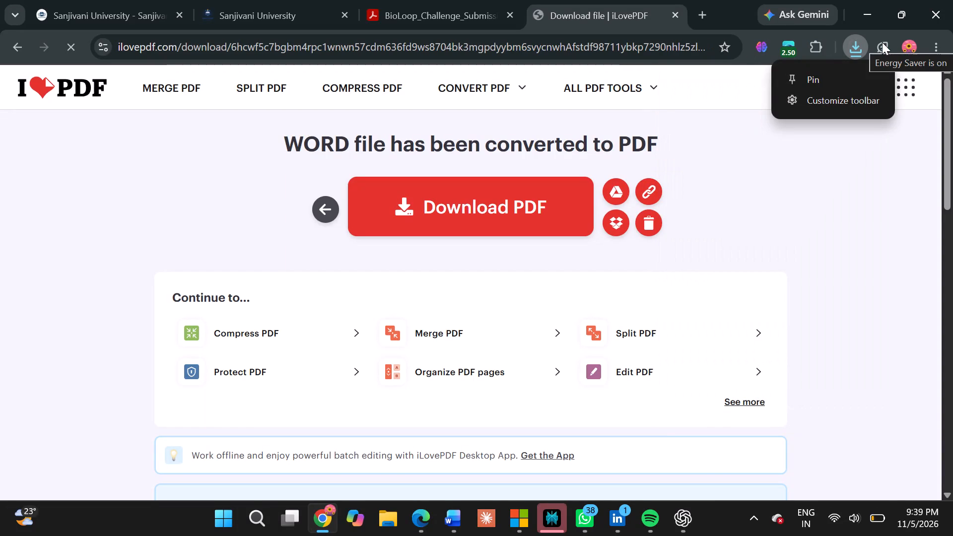
click(844, 220)
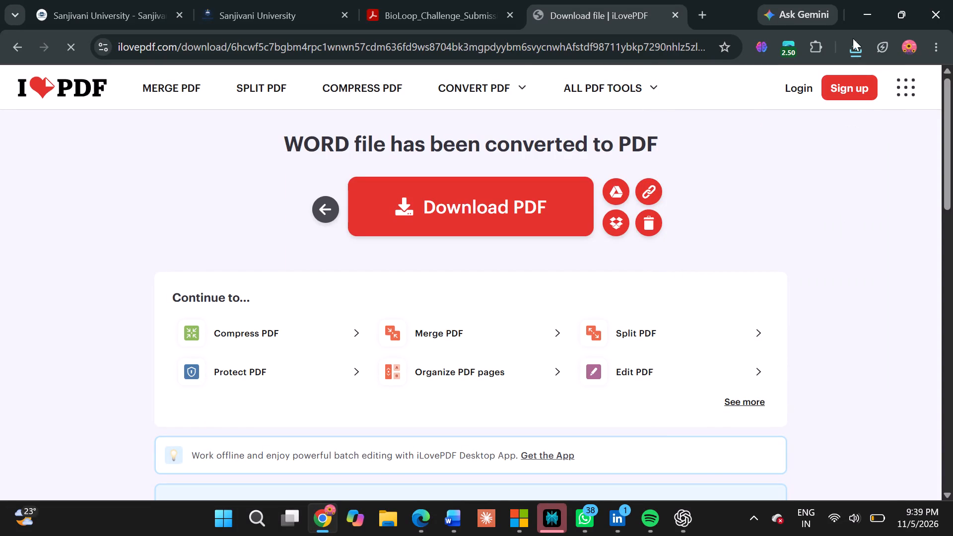
click(853, 38)
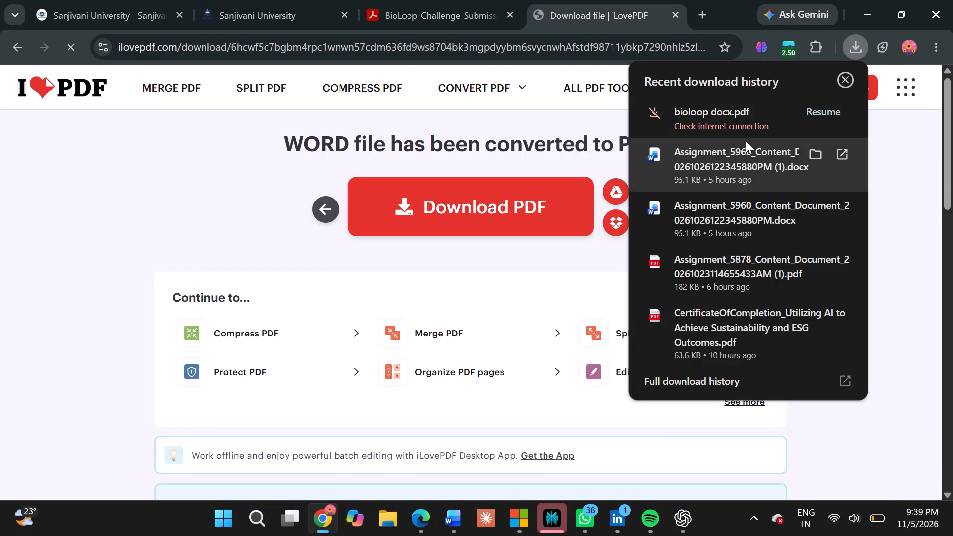
click(818, 107)
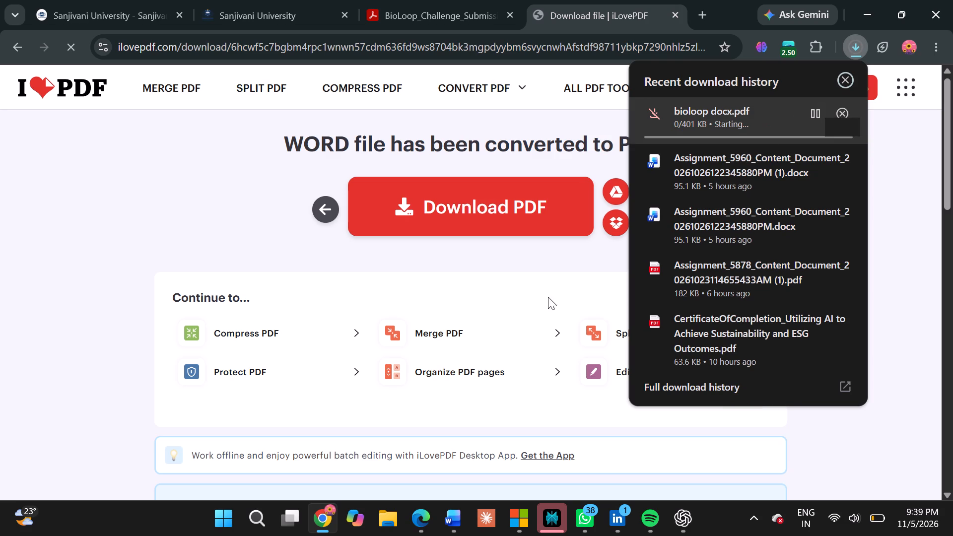
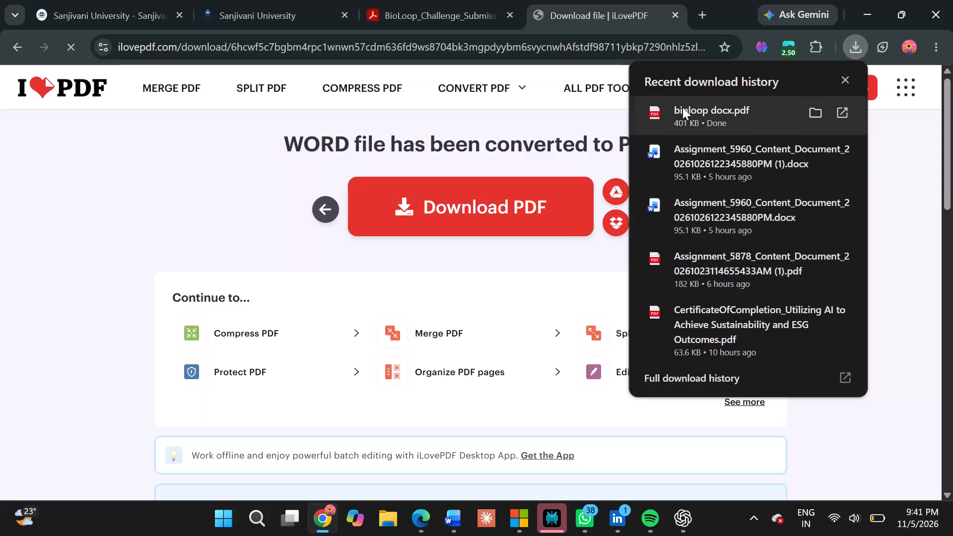
Open the downloaded bioloop docx.pdf and look at its second page.
click(844, 113)
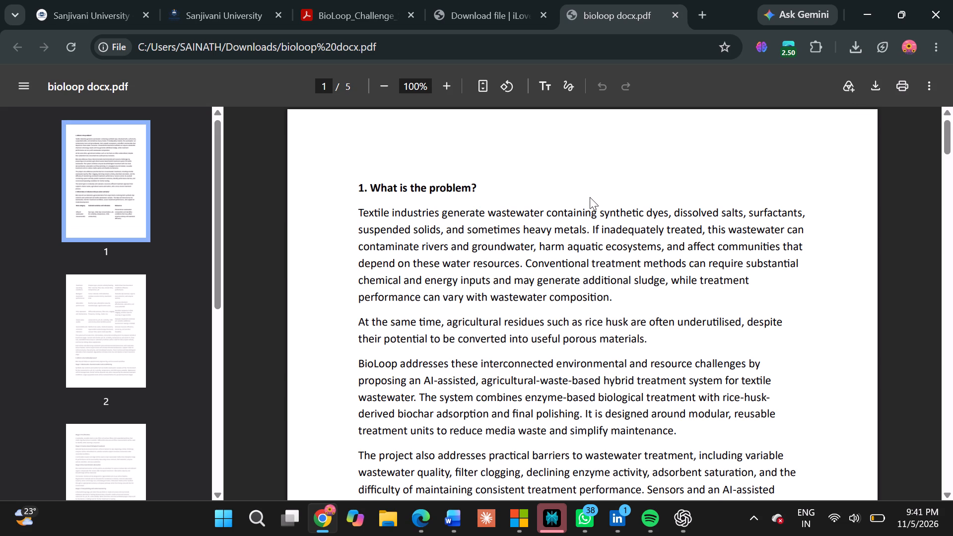
click(84, 316)
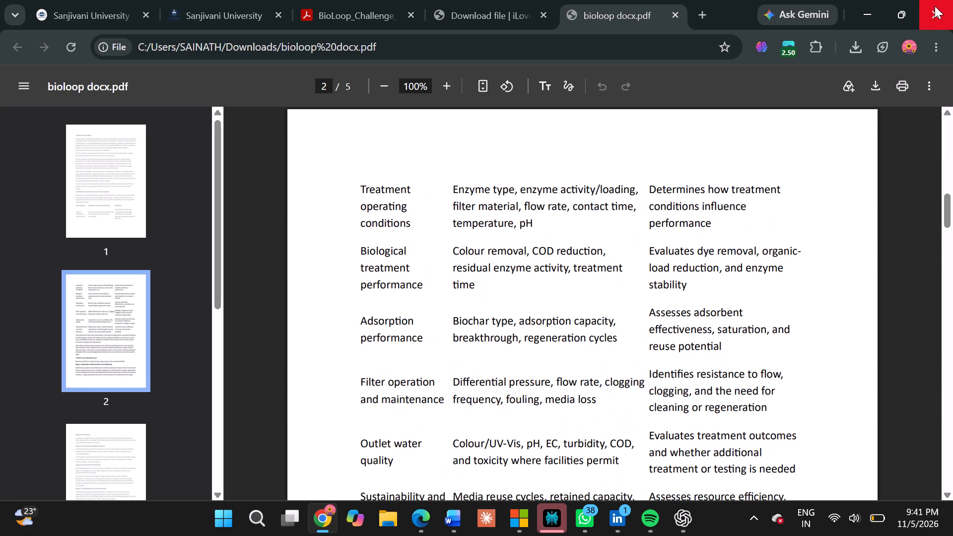
click(874, 79)
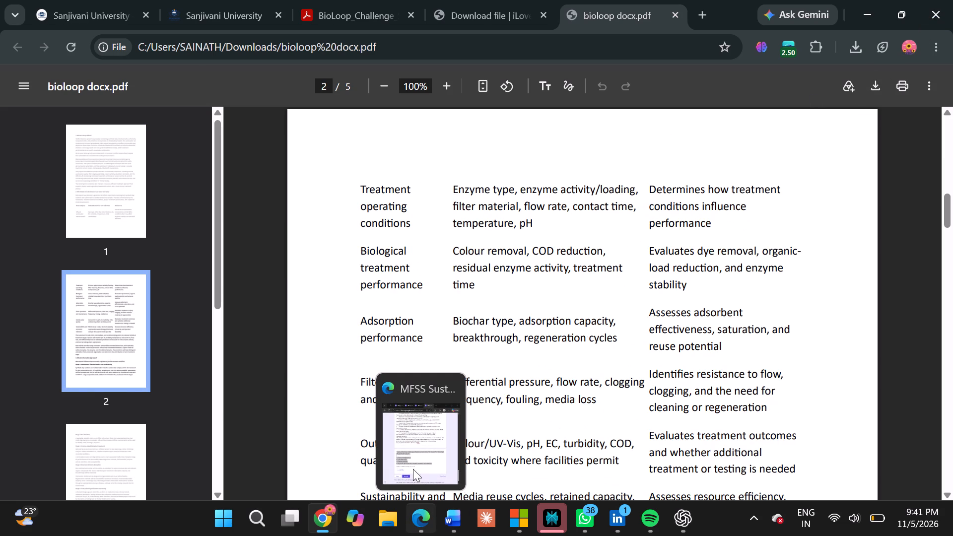
Switch to the registration form in Edge and upload bioloop docx from Downloads as the challenge submission document.
click(411, 453)
click(703, 384)
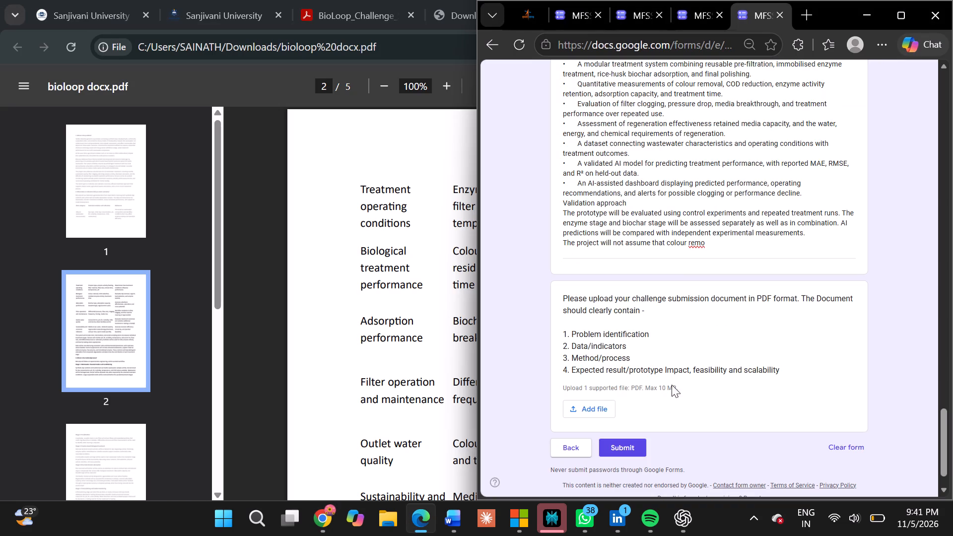
click(578, 409)
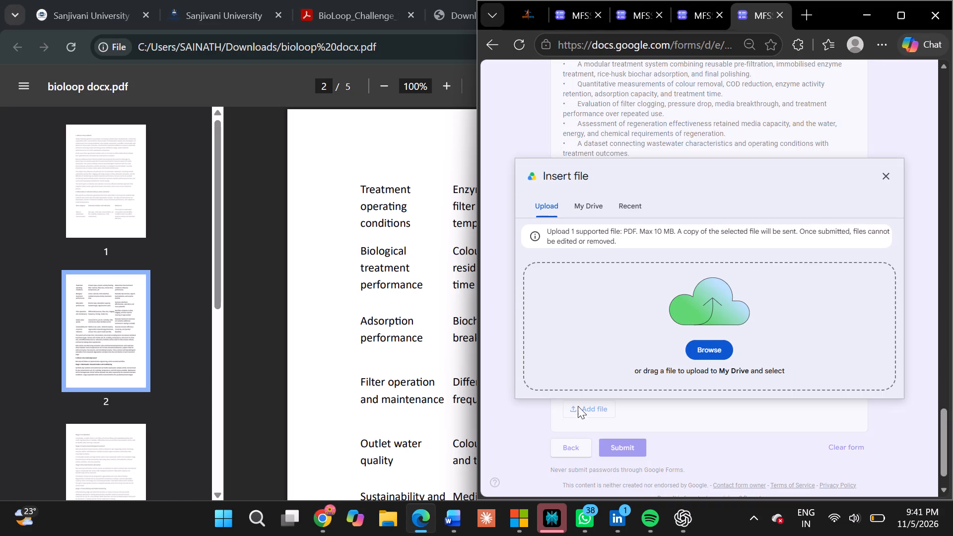
click(718, 351)
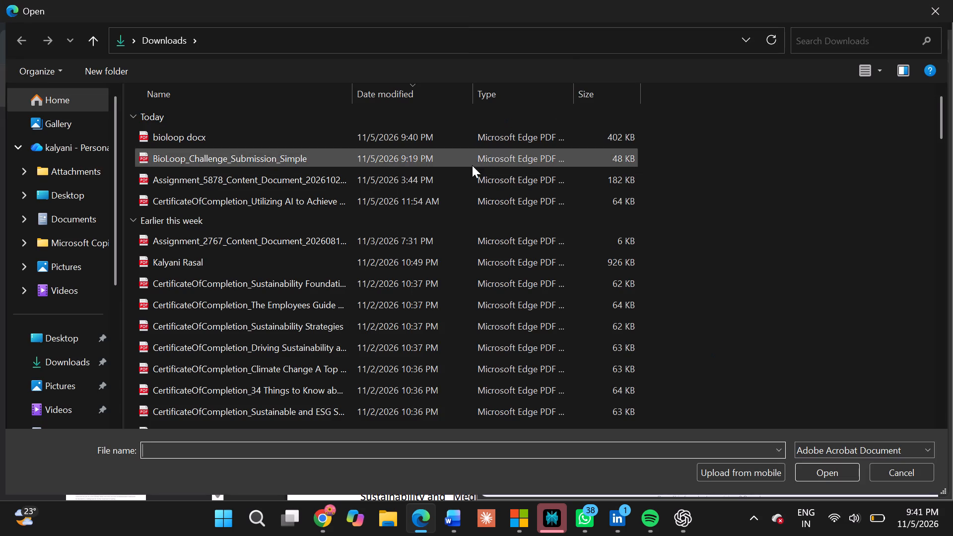
click(458, 139)
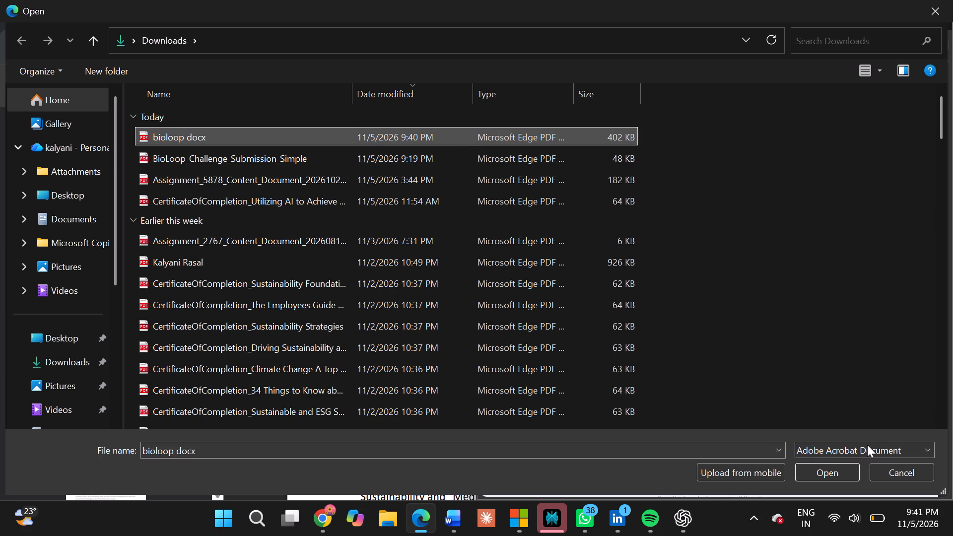
click(812, 472)
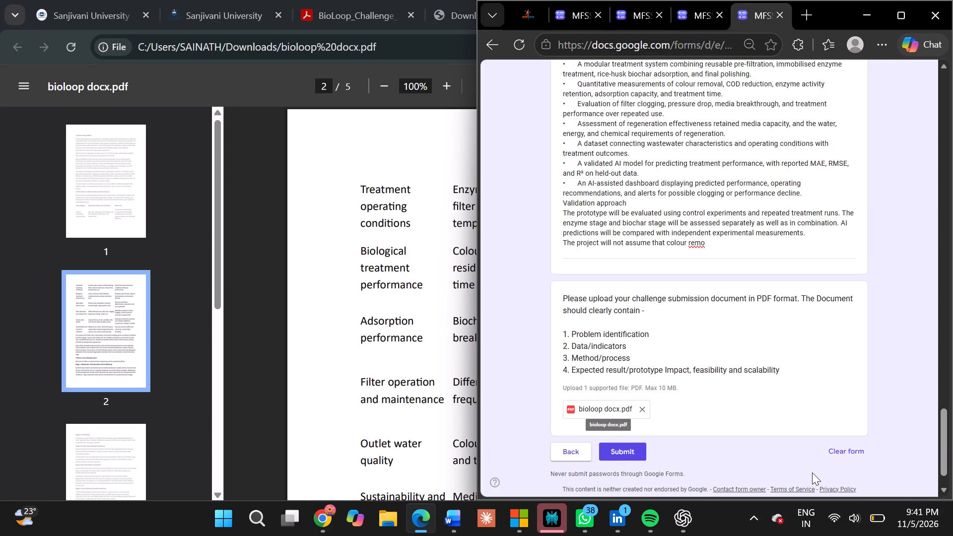
scroll(833, 305, up, 3)
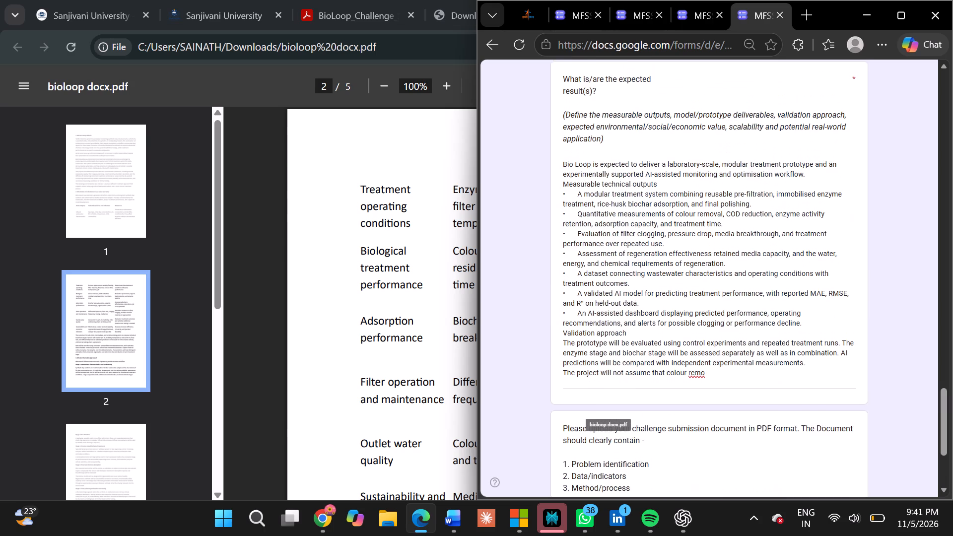
scroll(833, 305, up, 6)
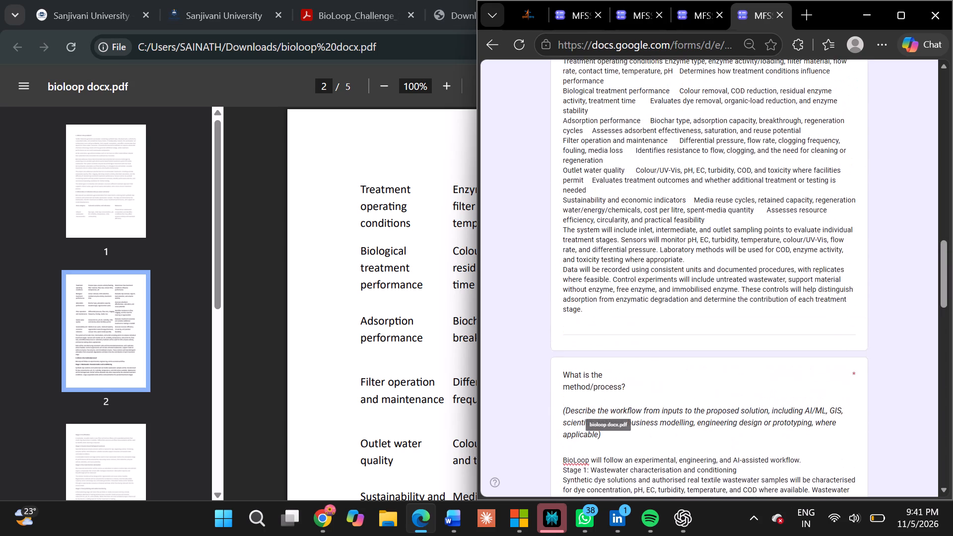
scroll(833, 305, up, 2)
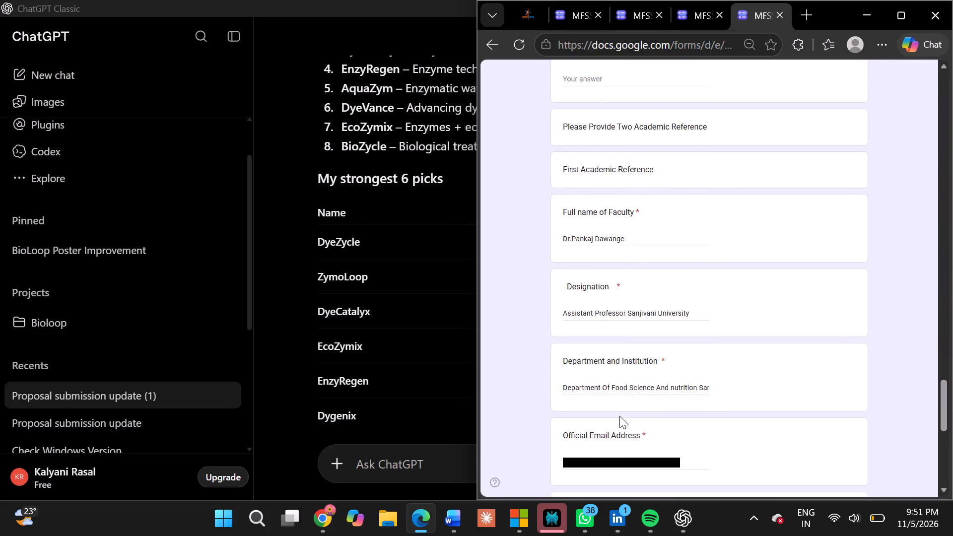
Replace the second academic reference's designation with "Assistant Professor" in the registration form.
scroll(619, 416, down, 5)
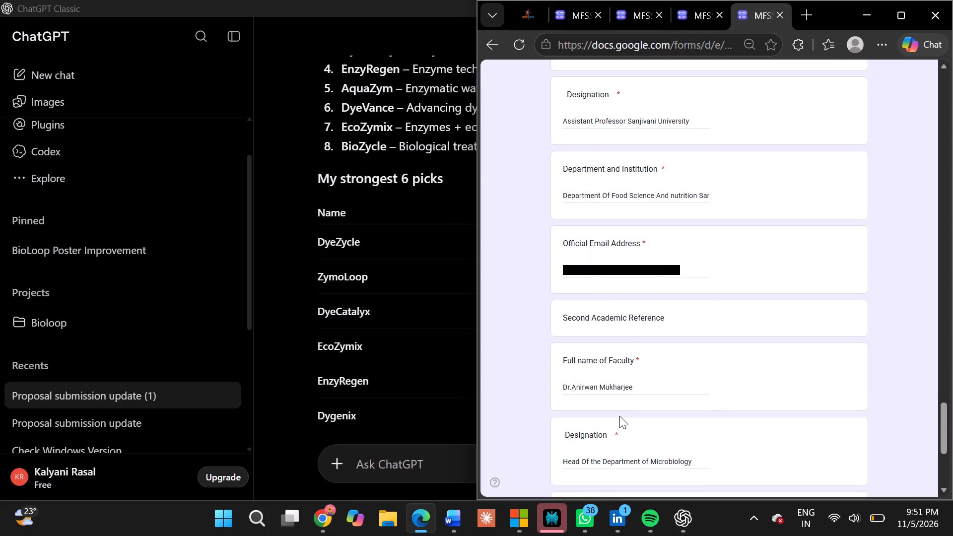
scroll(619, 416, down, 2)
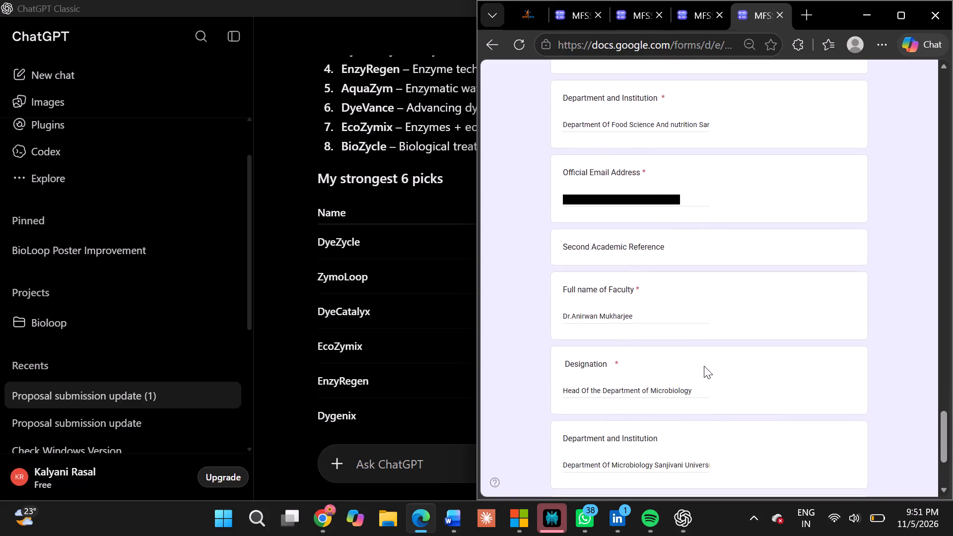
click(690, 389)
click(601, 388)
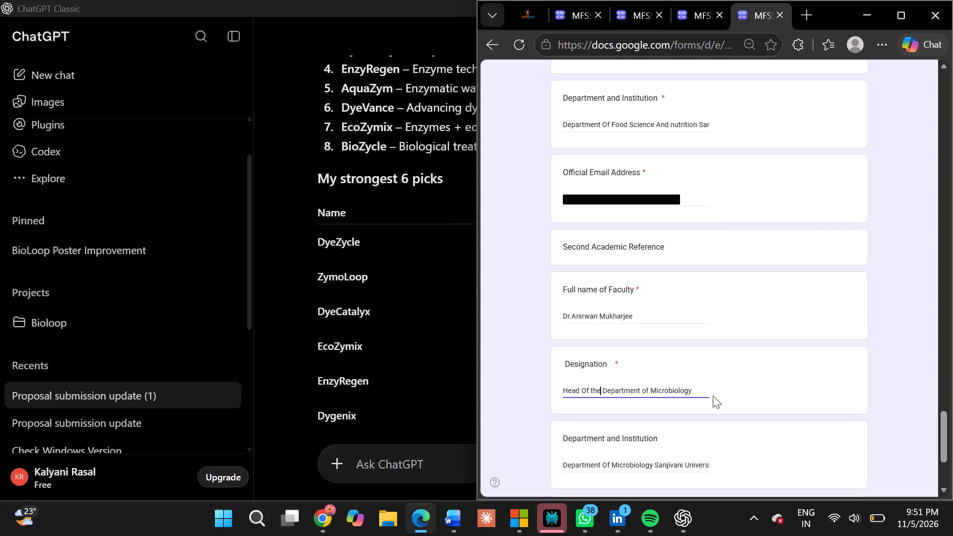
click(696, 390)
key(BackSpace)
key(BackSpace)
key(BackSpace)
key(BackSpace)
key(BackSpace)
key(BackSpace)
key(BackSpace)
key(BackSpace)
key(BackSpace)
key(BackSpace)
key(BackSpace)
key(BackSpace)
key(BackSpace)
key(BackSpace)
key(BackSpace)
key(BackSpace)
key(BackSpace)
key(BackSpace)
key(BackSpace)
key(BackSpace)
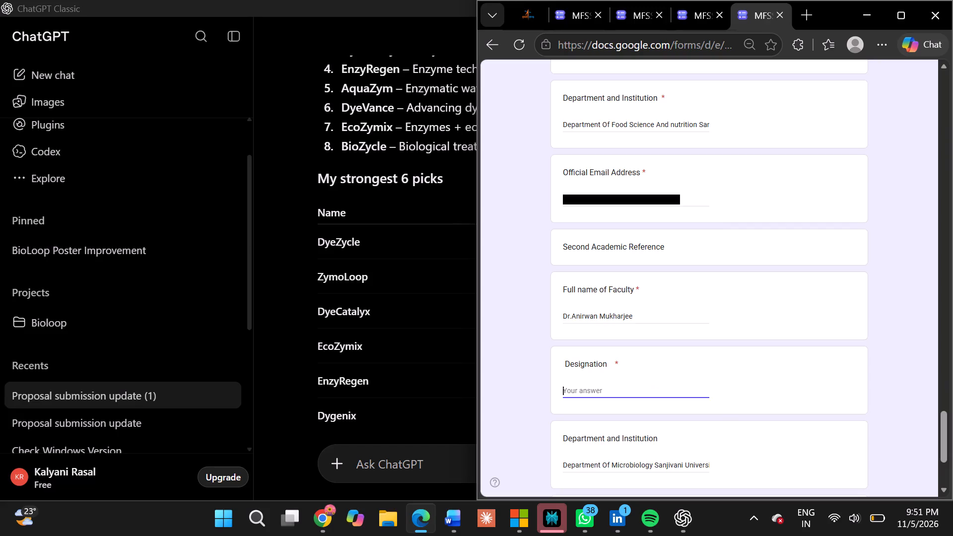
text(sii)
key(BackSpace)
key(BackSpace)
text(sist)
Complete the second academic reference's designation as "Assistant Professor" and check it against the first reference's entries.
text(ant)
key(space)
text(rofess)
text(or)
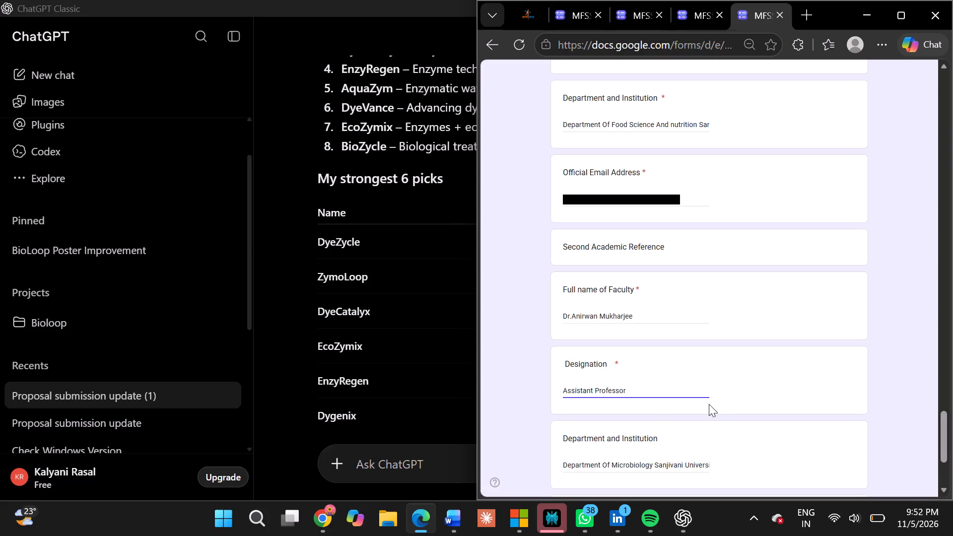
click(612, 393)
double_click(612, 393)
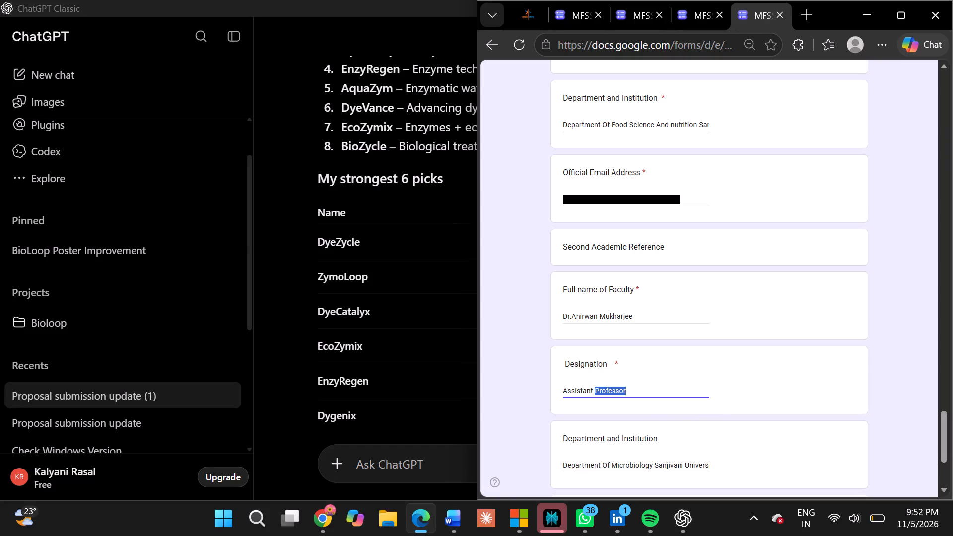
triple_click(612, 393)
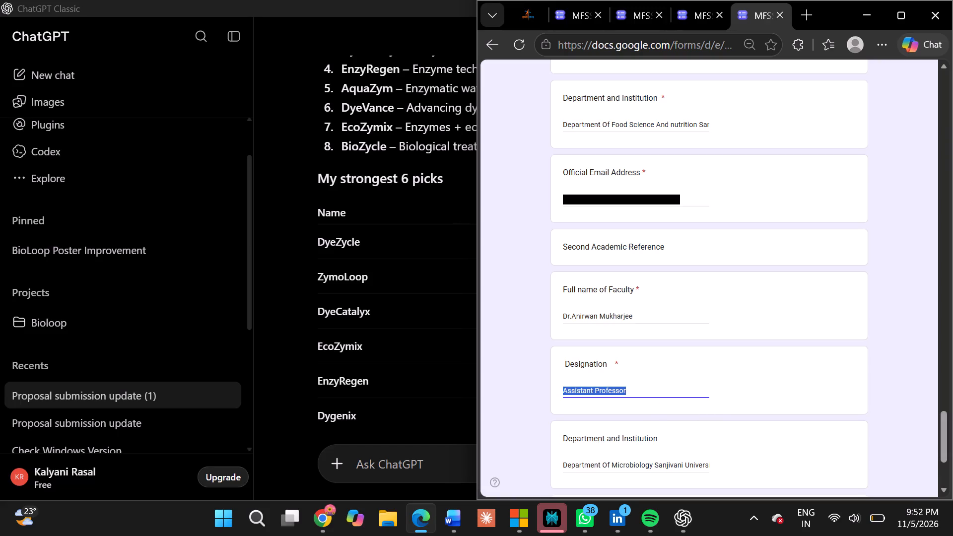
click(668, 396)
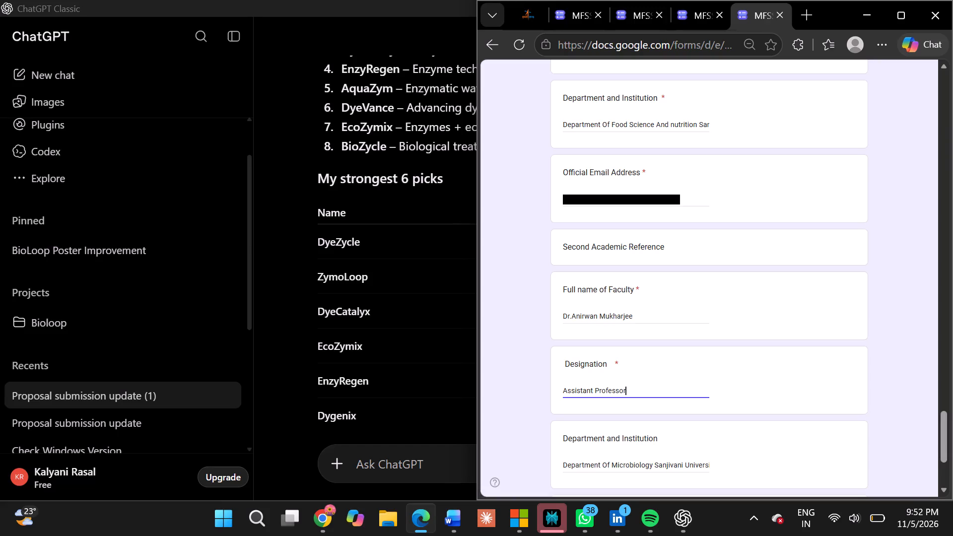
scroll(682, 296, up, 1)
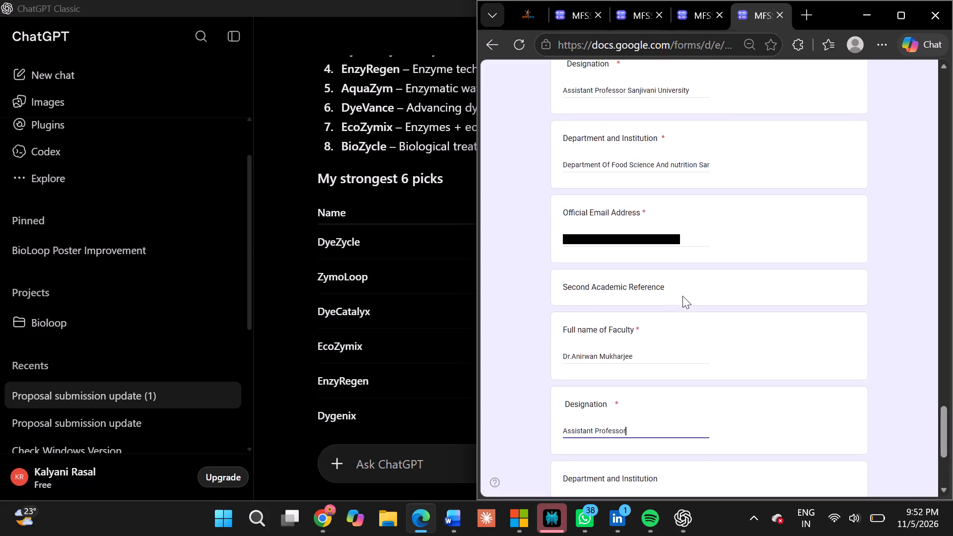
scroll(682, 296, up, 1)
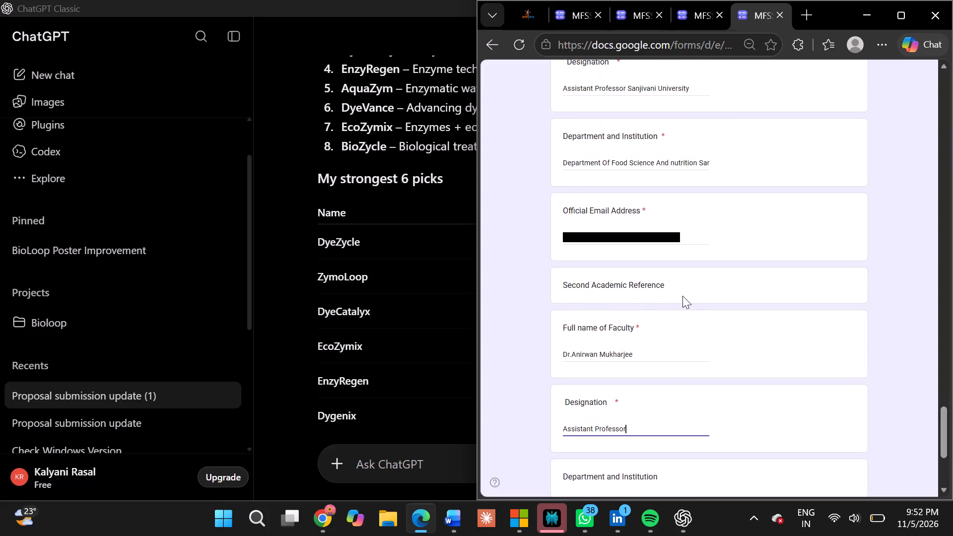
Append "Sanjivani University" to the second academic reference's designation so it reads "Assistant Professor Sanjivani University".
scroll(682, 296, up, 1)
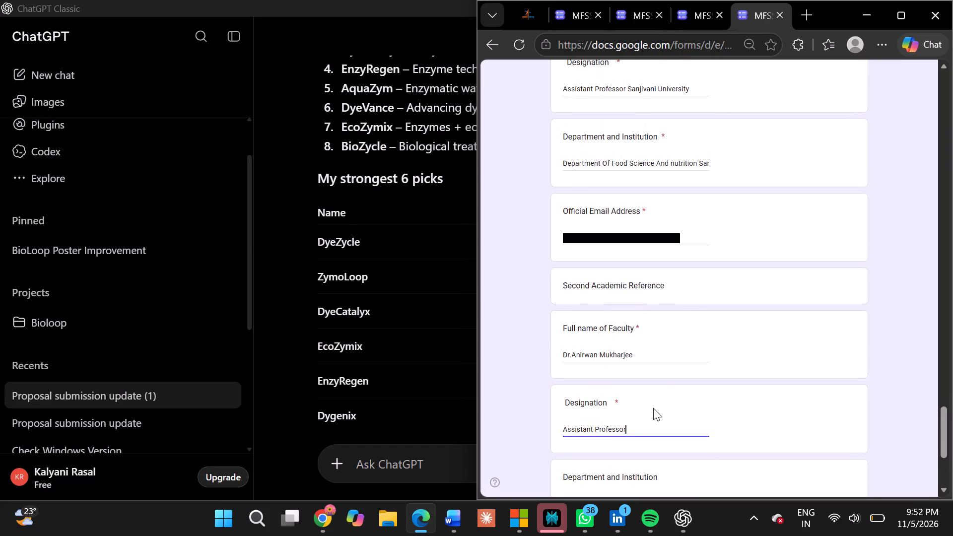
key(space)
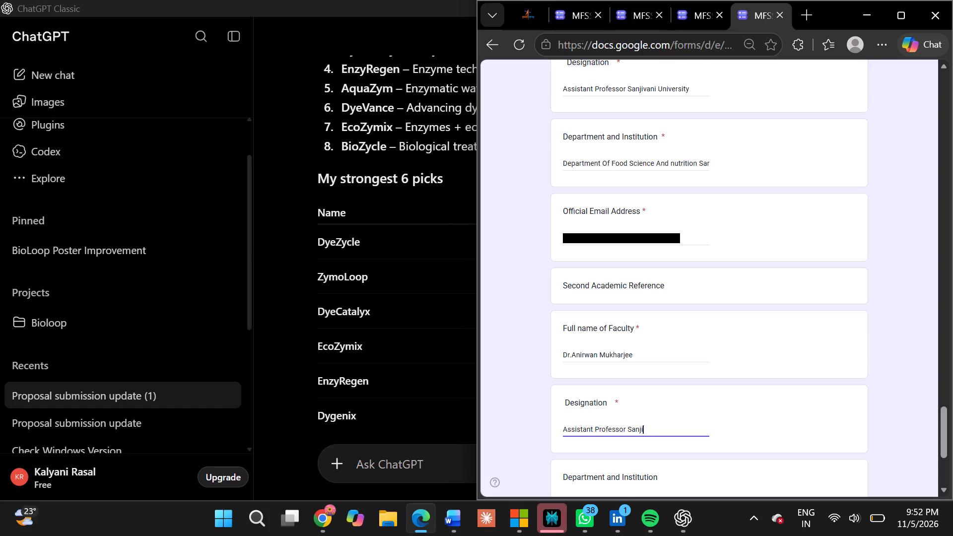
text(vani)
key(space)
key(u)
Correct the spelling of team member 3's first name by replacing the "w" with "v".
scroll(729, 357, down, 2)
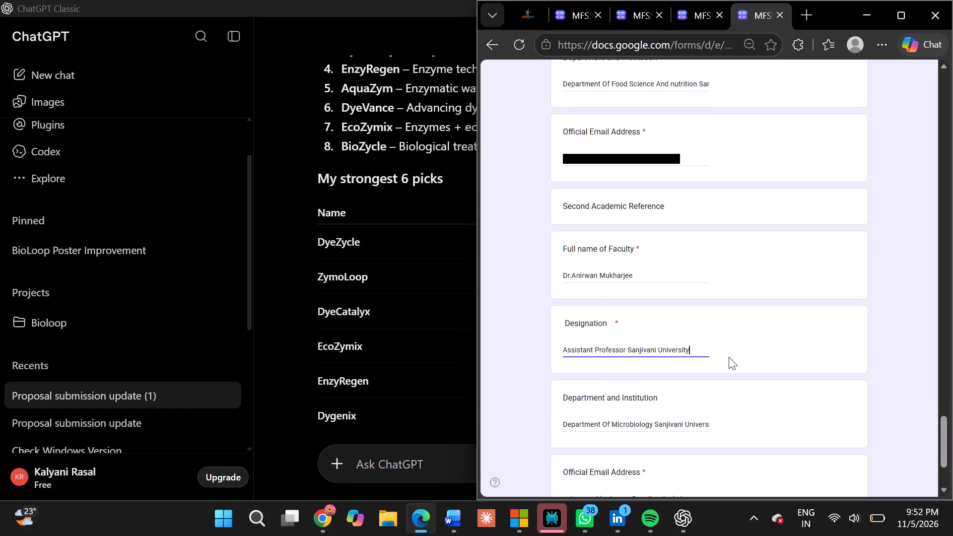
scroll(756, 278, up, 5)
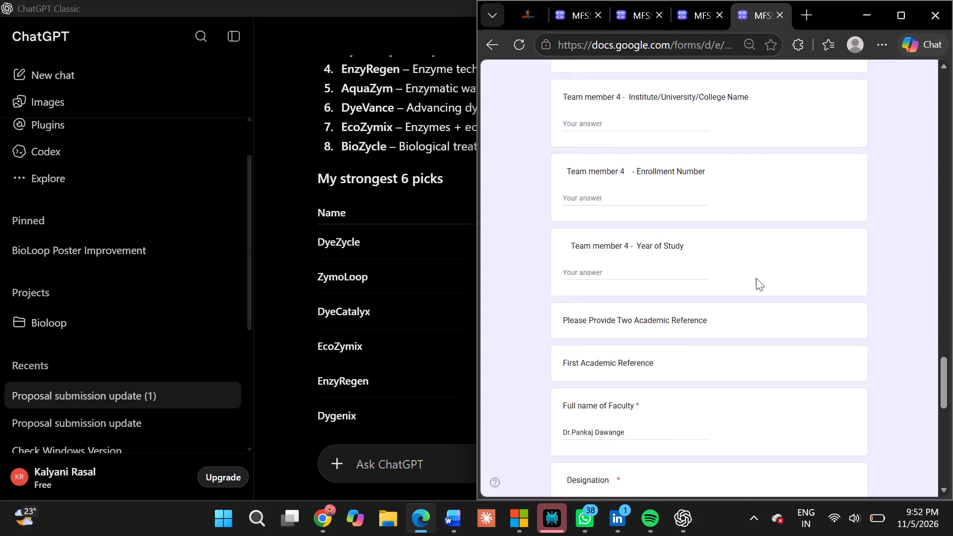
scroll(756, 278, up, 6)
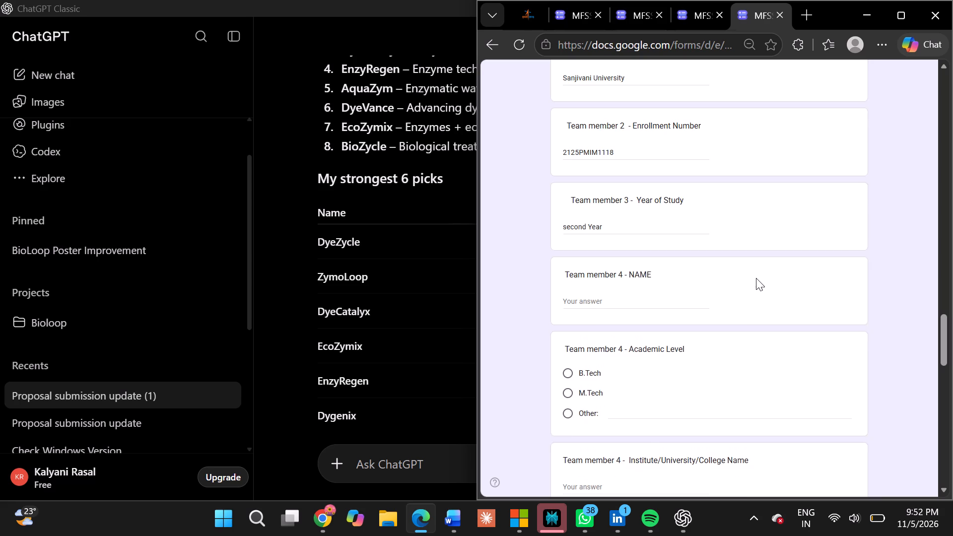
scroll(756, 278, up, 2)
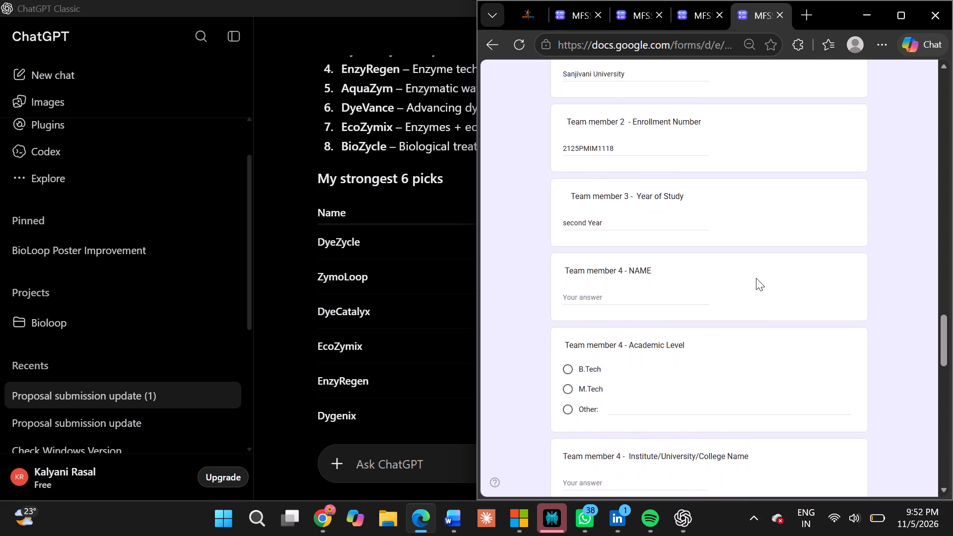
scroll(756, 278, up, 2)
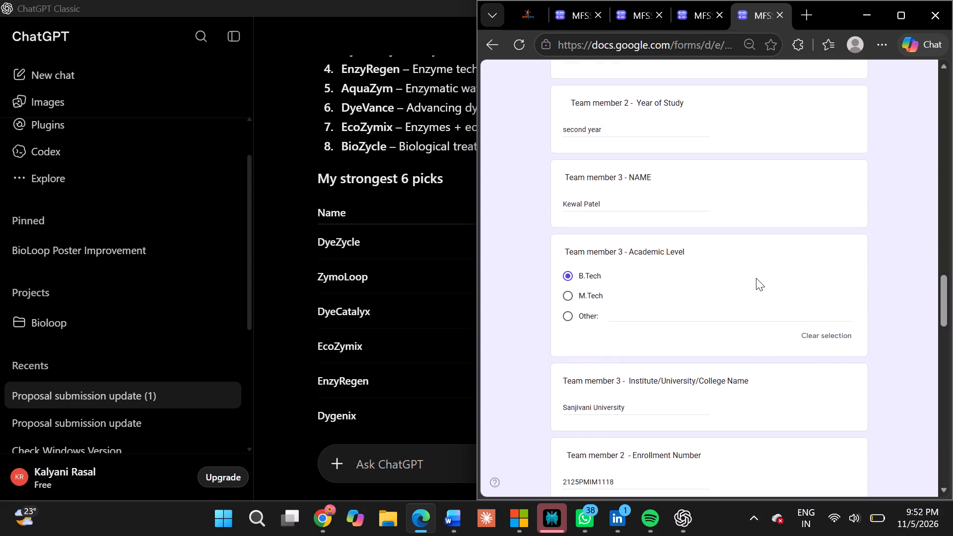
scroll(756, 278, up, 1)
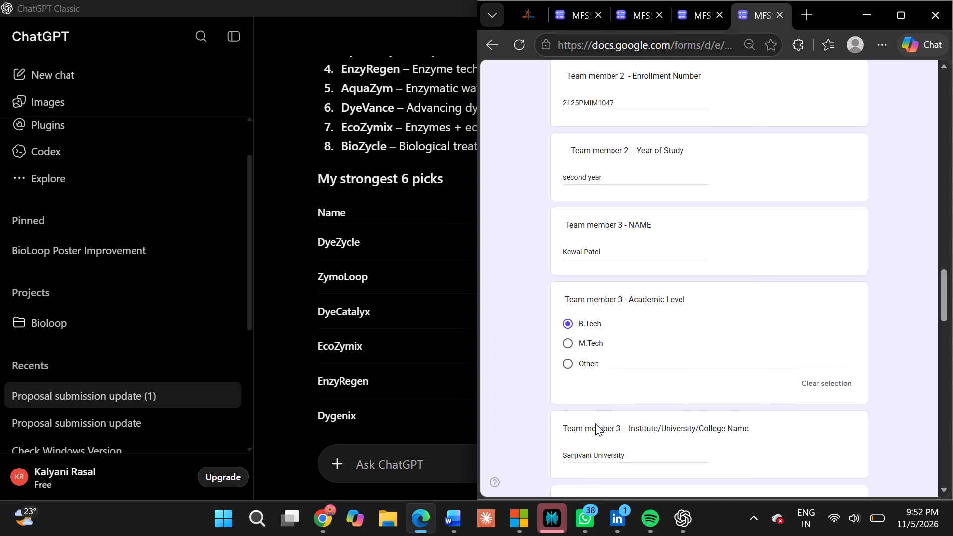
scroll(595, 423, down, 1)
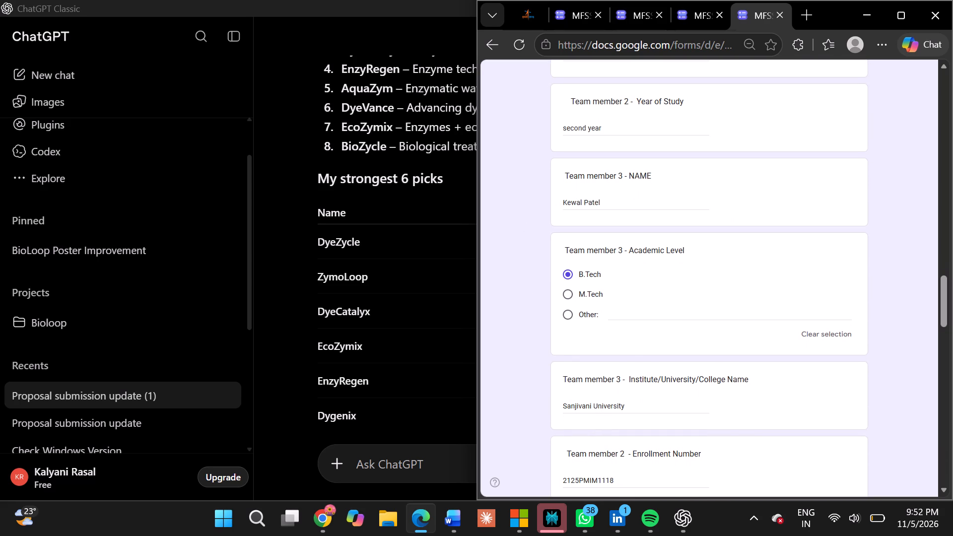
click(579, 199)
click(577, 198)
key(BackSpace)
key(v)
Review the first section's entries, from the team name through the team members to the second academic reference.
scroll(644, 197, up, 3)
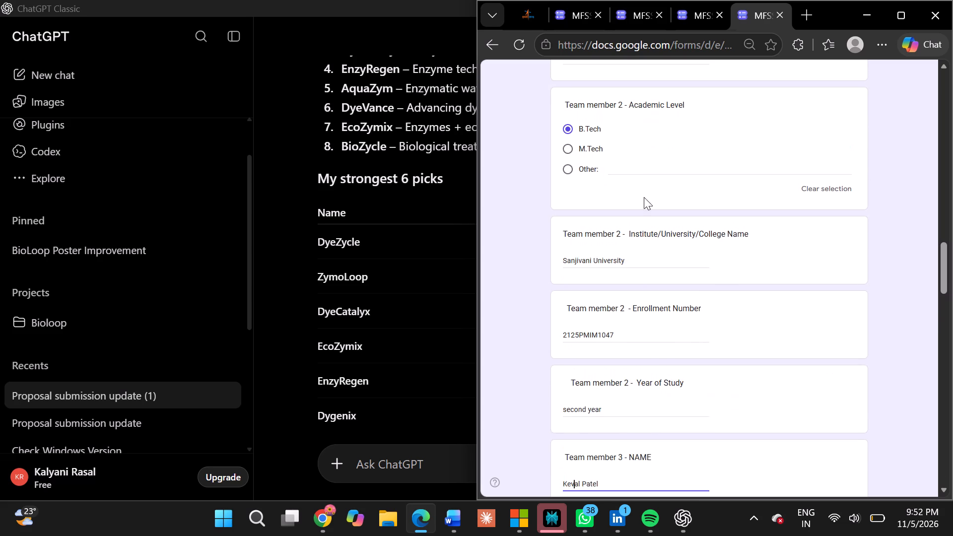
scroll(646, 204, up, 3)
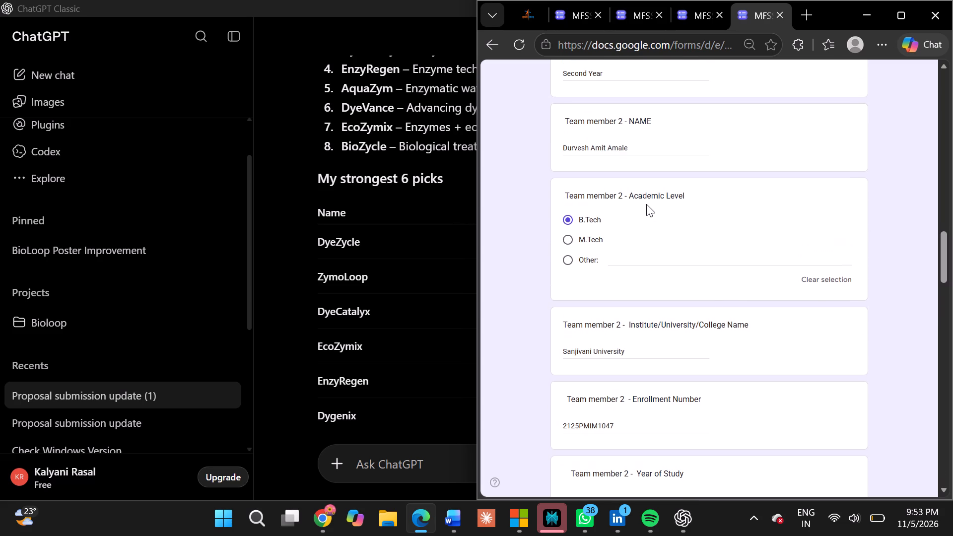
scroll(646, 204, up, 6)
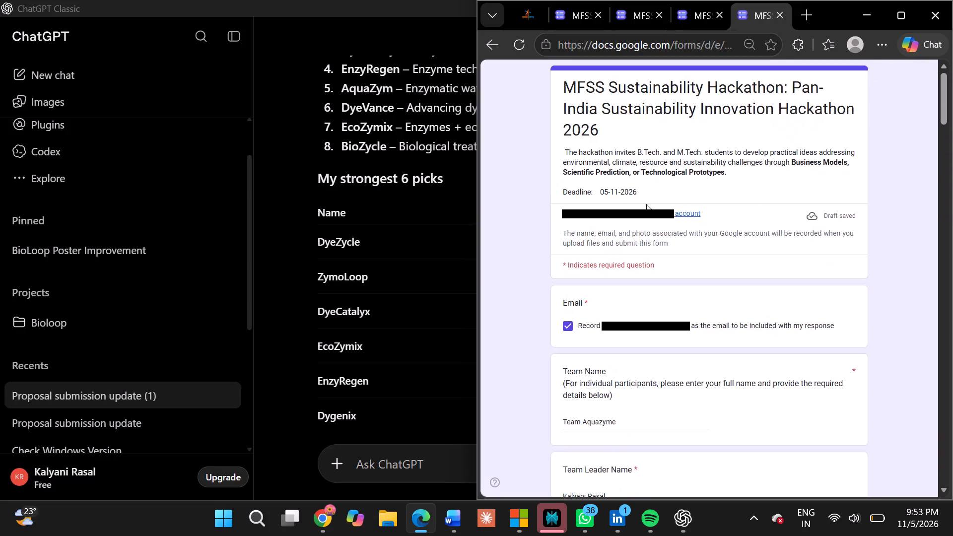
scroll(840, 358, down, 13)
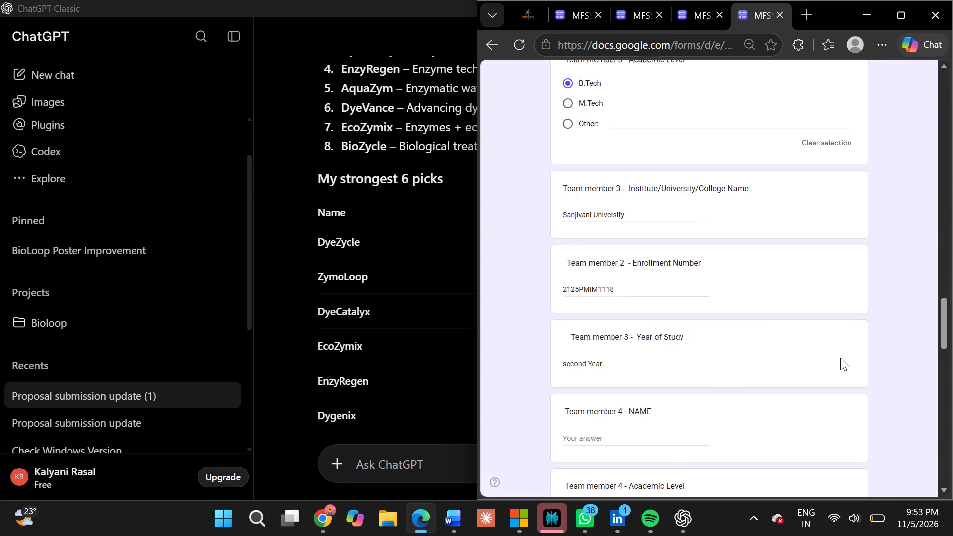
scroll(840, 358, down, 10)
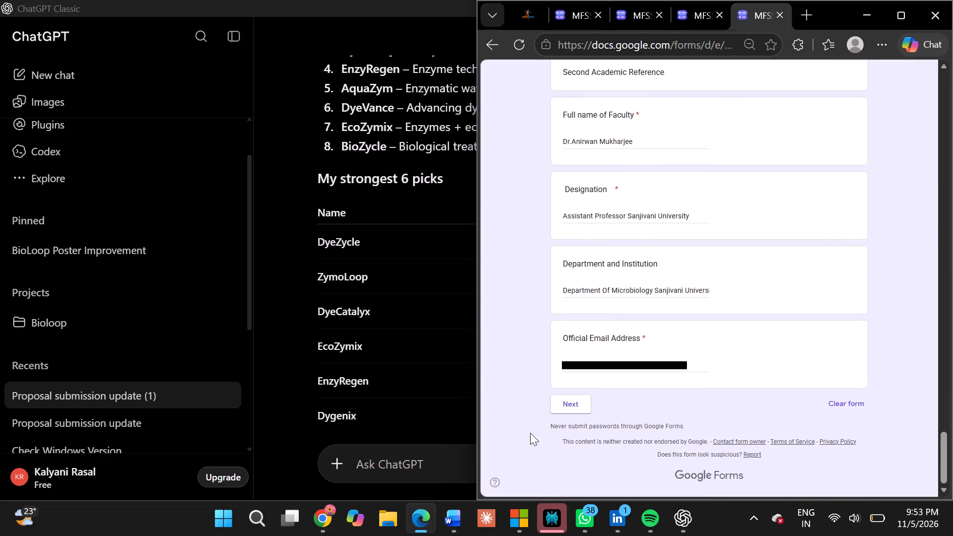
Advance to the form's Challenge Selection section and activate the empty Challenge / Focus Area answer.
click(577, 403)
scroll(567, 308, down, 1)
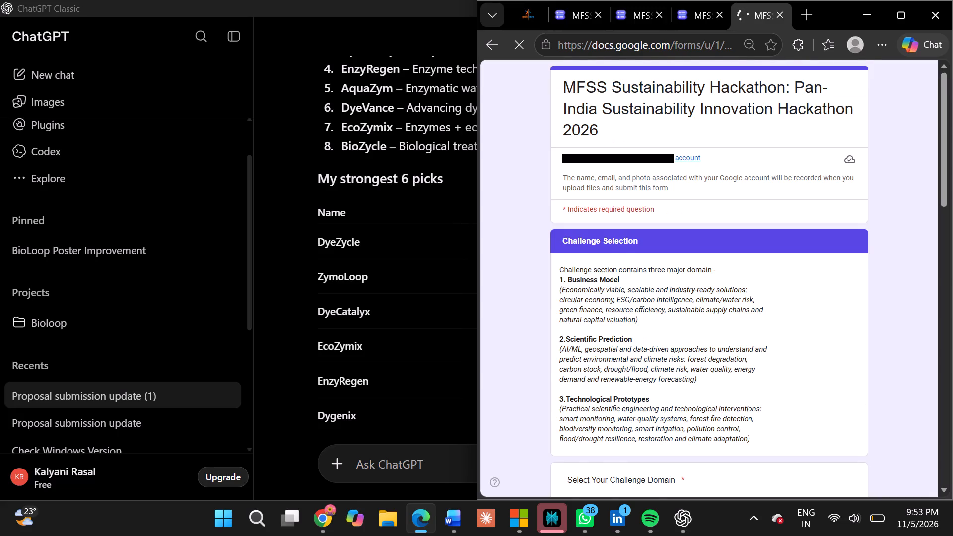
scroll(567, 308, down, 3)
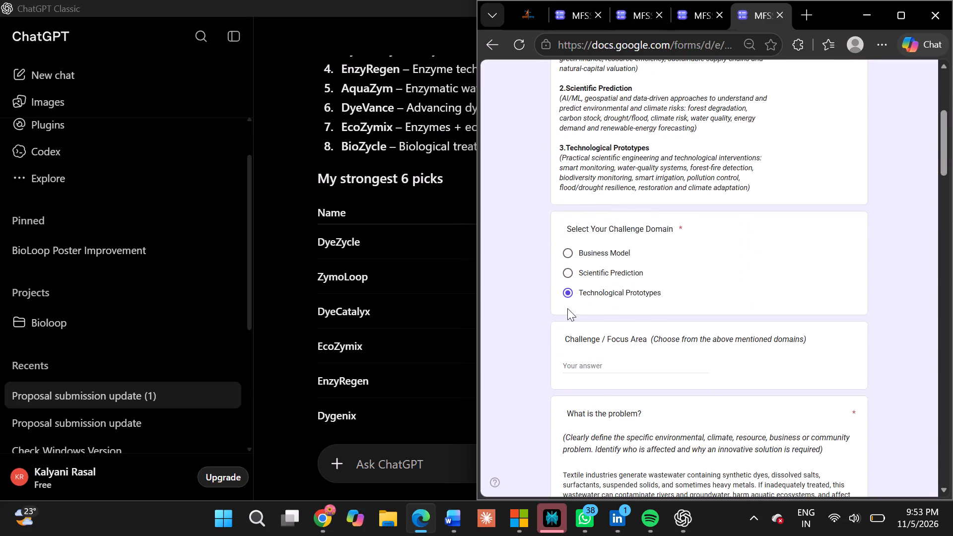
click(681, 365)
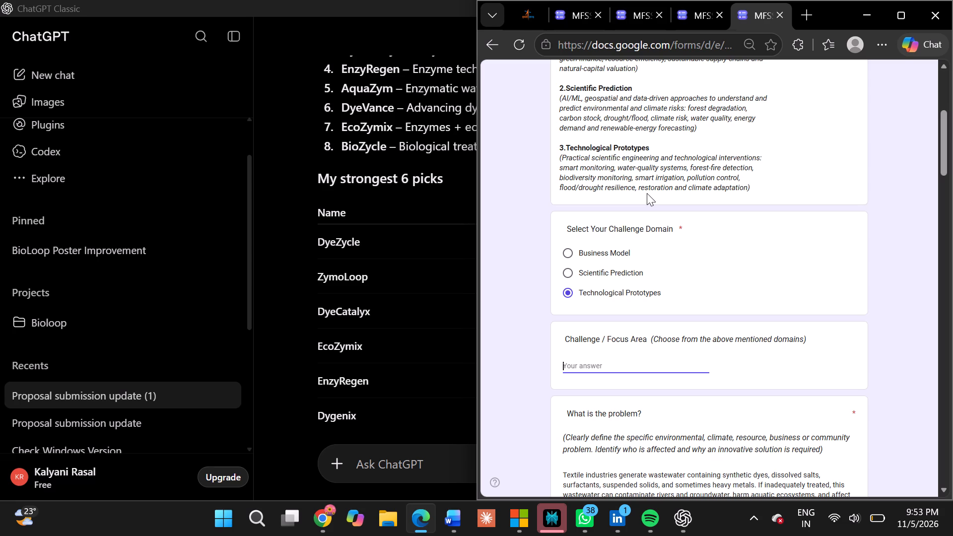